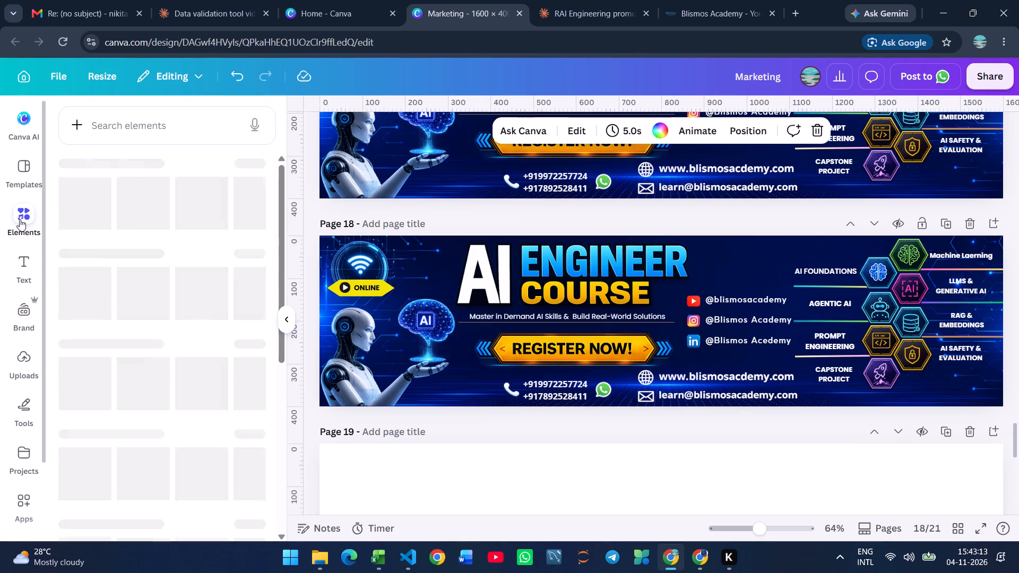
Search the design elements for "november 23rd".
click(123, 125)
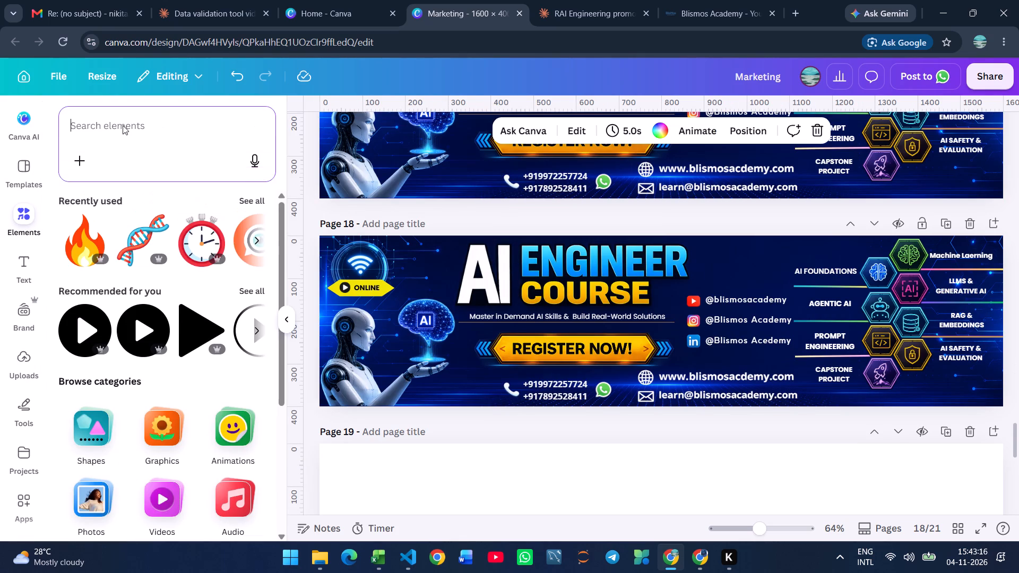
text(nov 23)
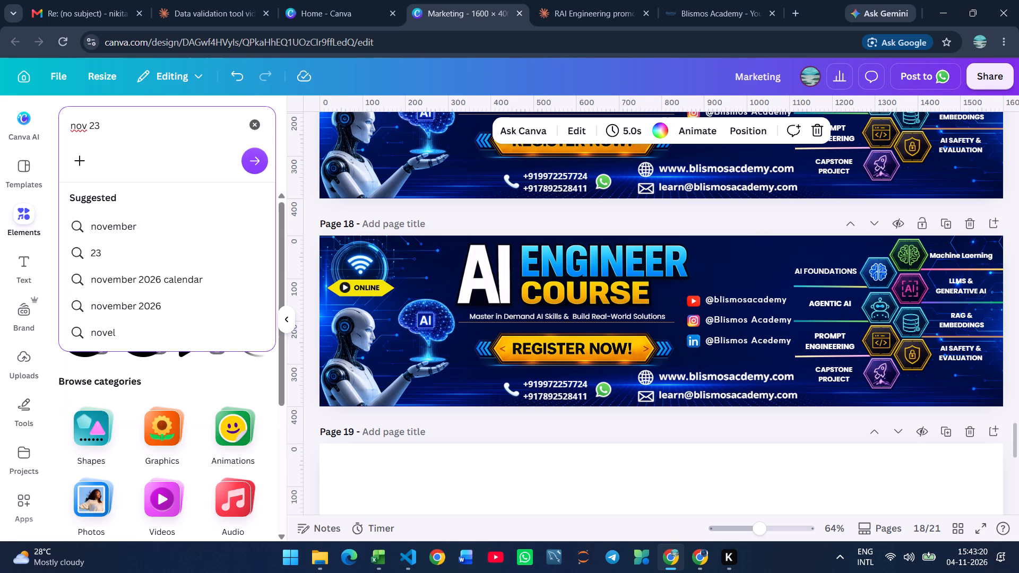
key(Left)
key(Left)
key(Left)
text(ember)
key(Right)
key(Right)
key(Right)
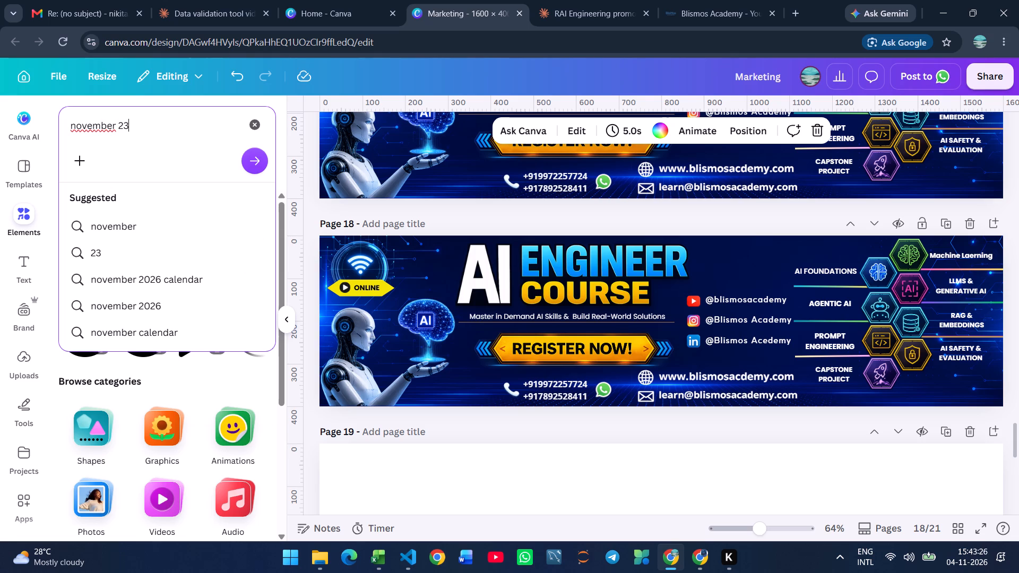
text(rd)
key(Return)
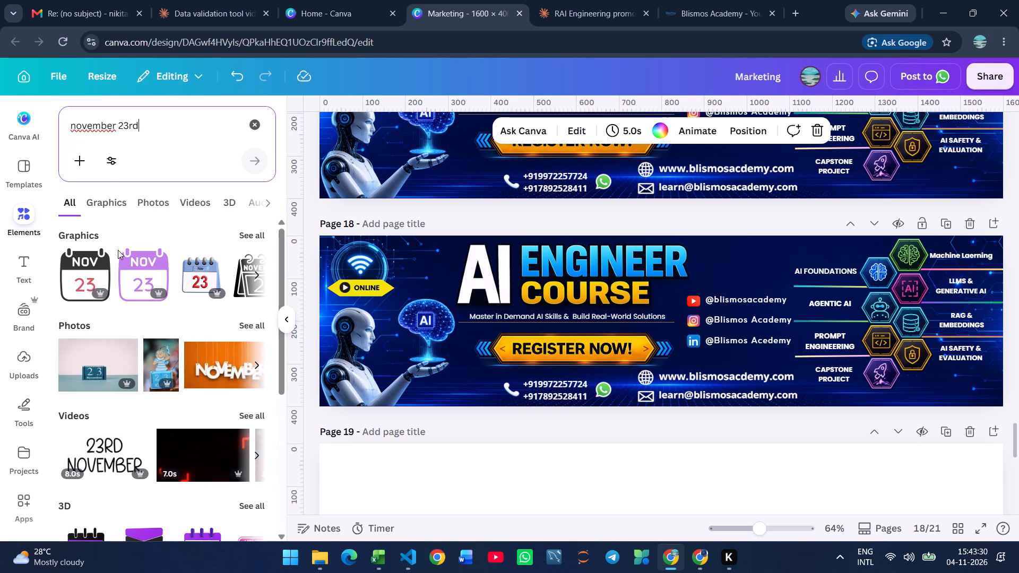
Show all graphics matching "november 23rd" and examine the calendar and date designs for one that suits the banner.
scroll(251, 281, left, 1)
click(261, 237)
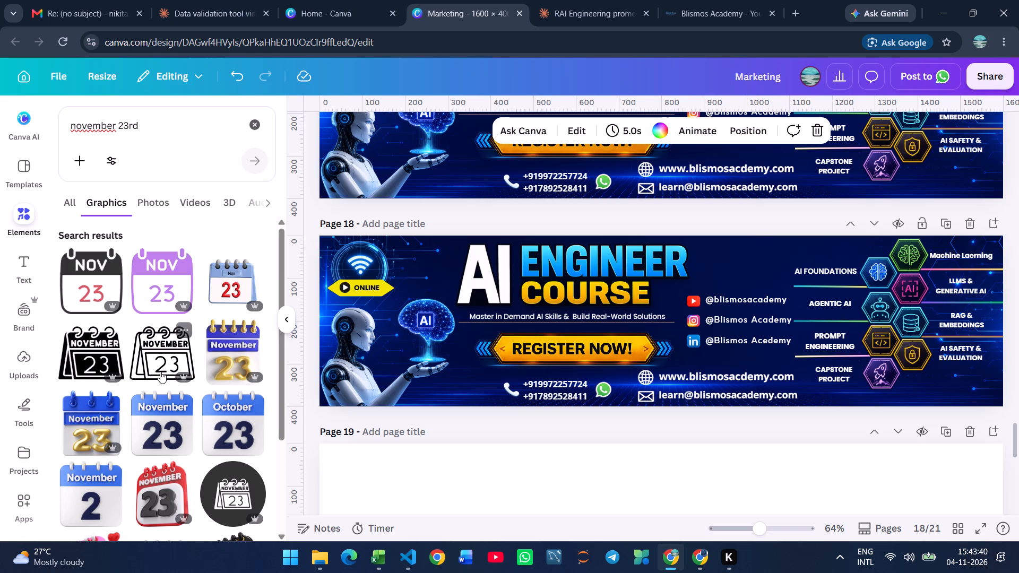
scroll(160, 371, down, 3)
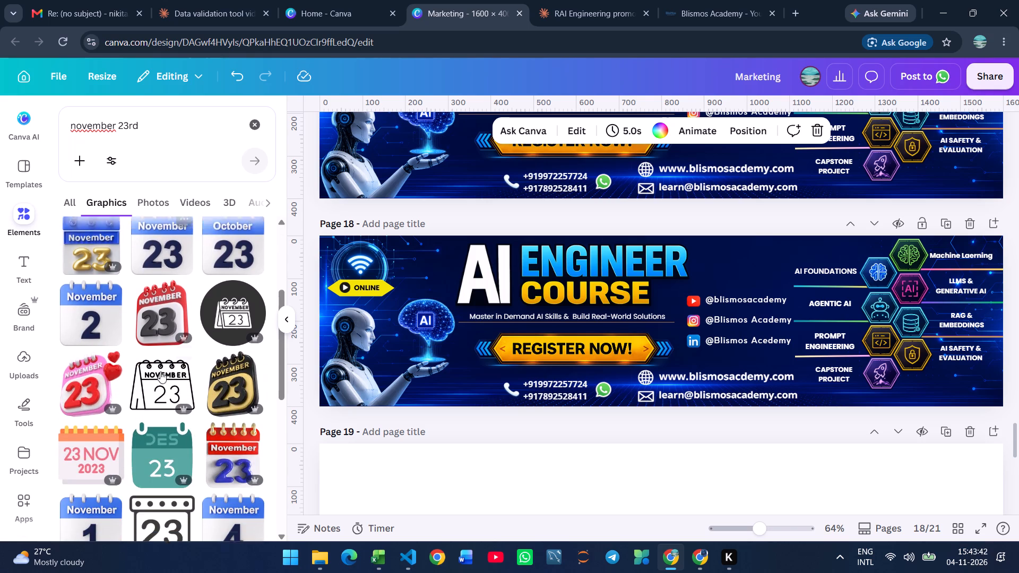
scroll(160, 371, down, 6)
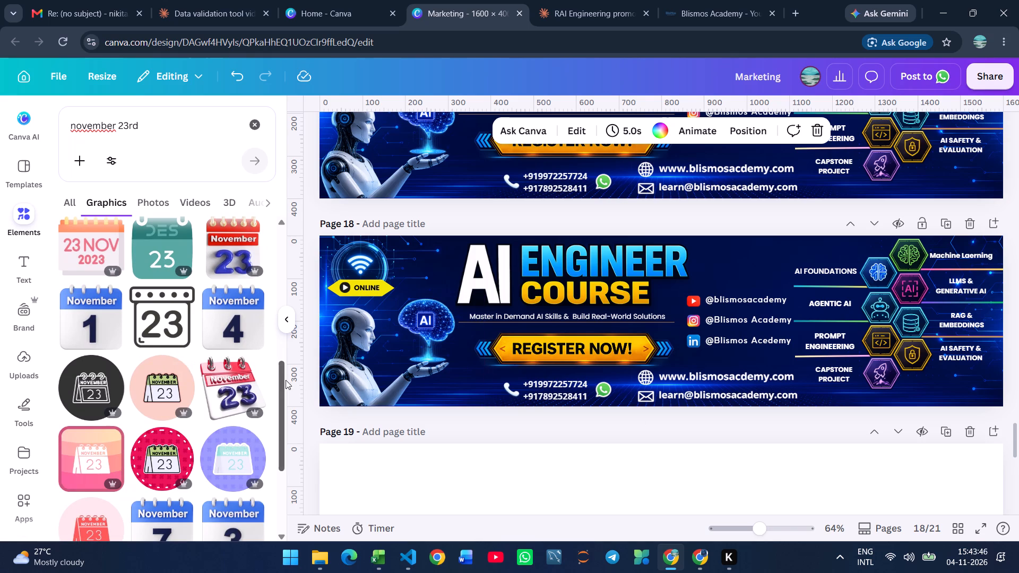
scroll(152, 401, down, 1)
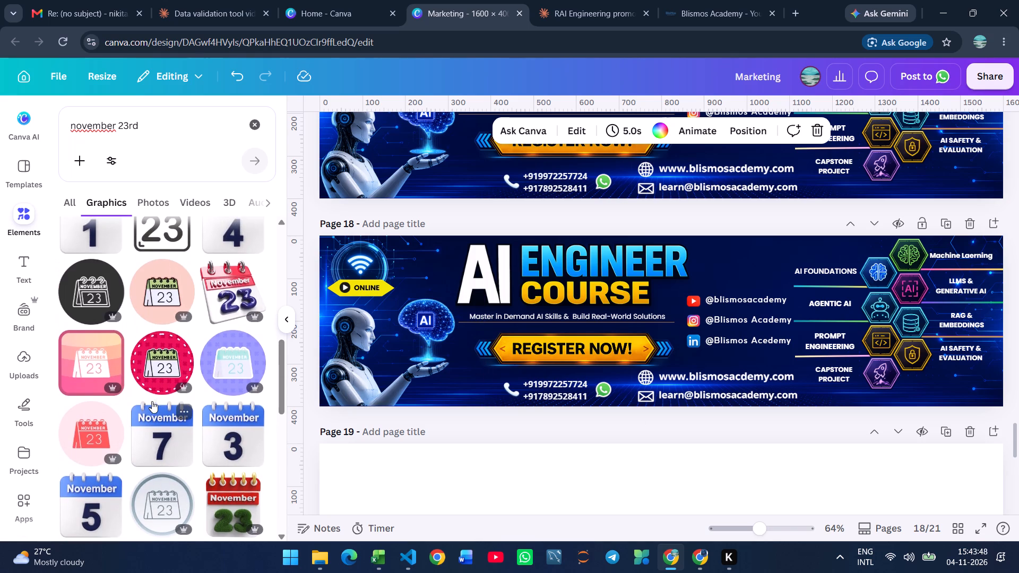
scroll(152, 401, down, 1)
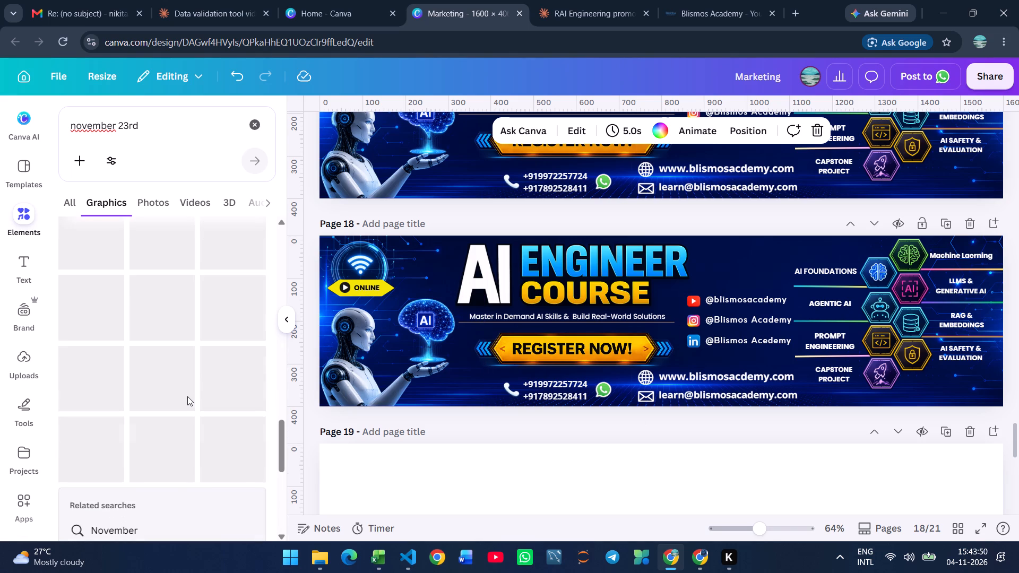
scroll(187, 396, down, 1)
scroll(188, 392, up, 3)
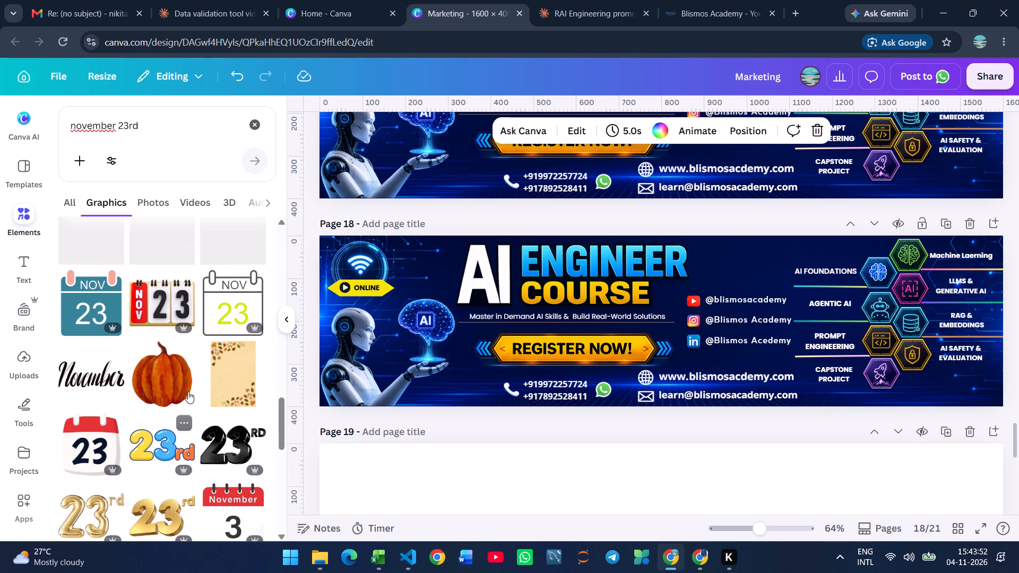
scroll(188, 392, up, 4)
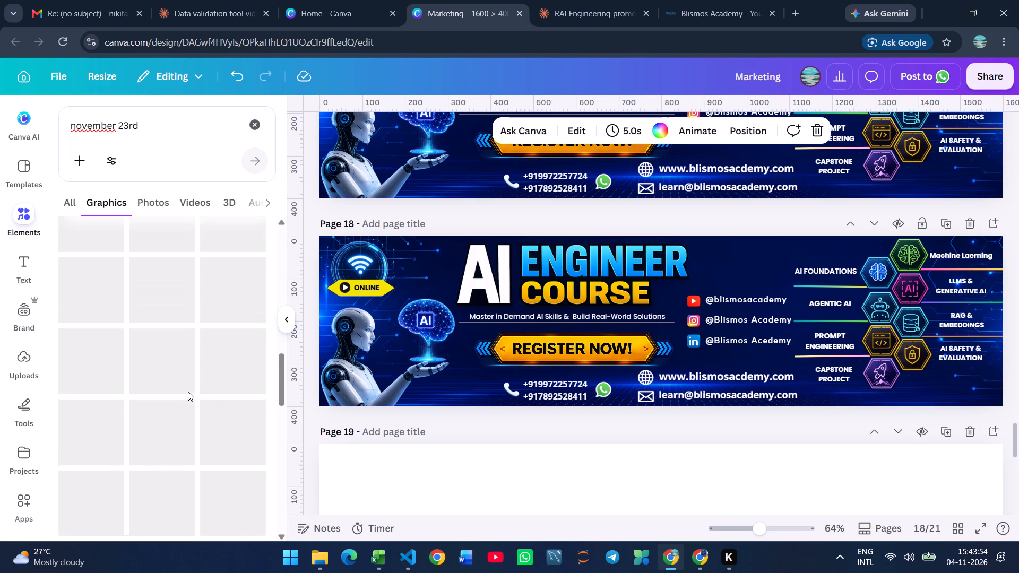
scroll(188, 392, up, 4)
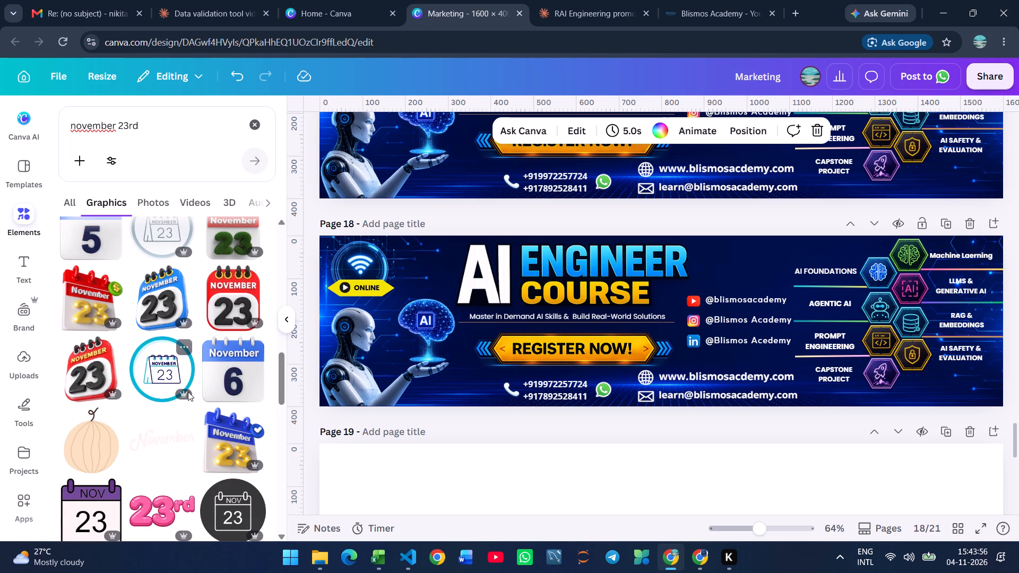
scroll(188, 392, up, 2)
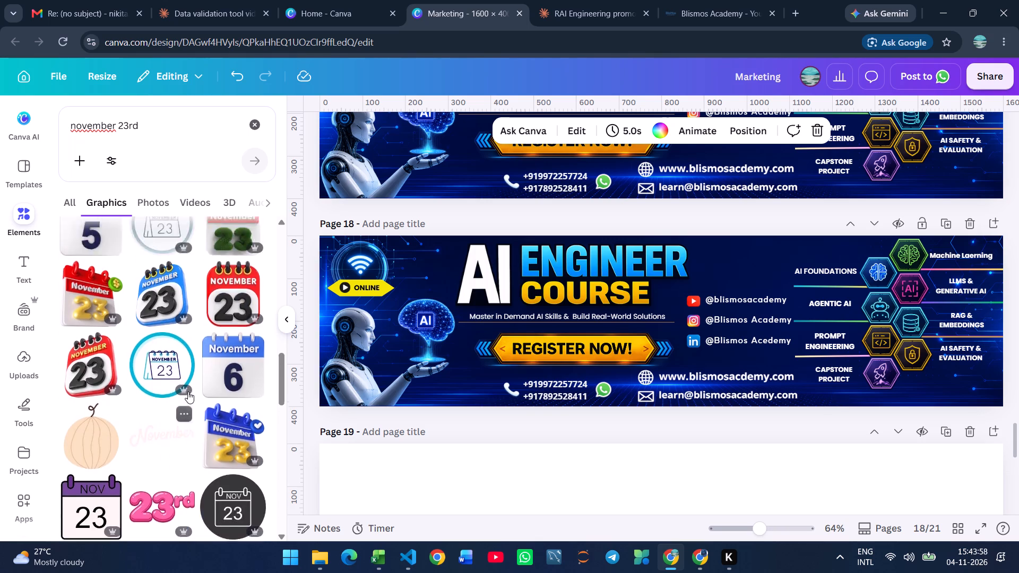
scroll(188, 392, up, 2)
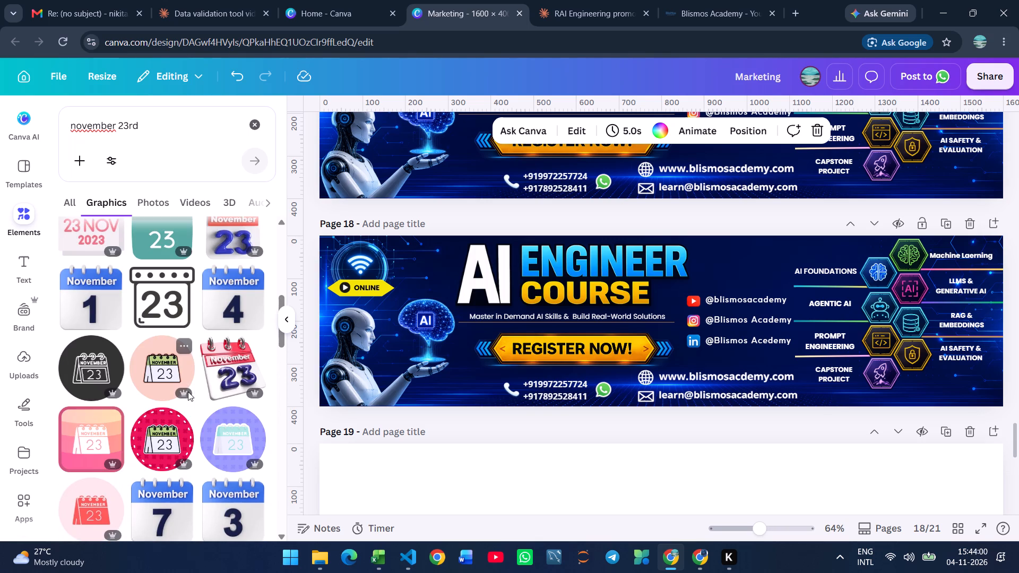
scroll(172, 383, up, 2)
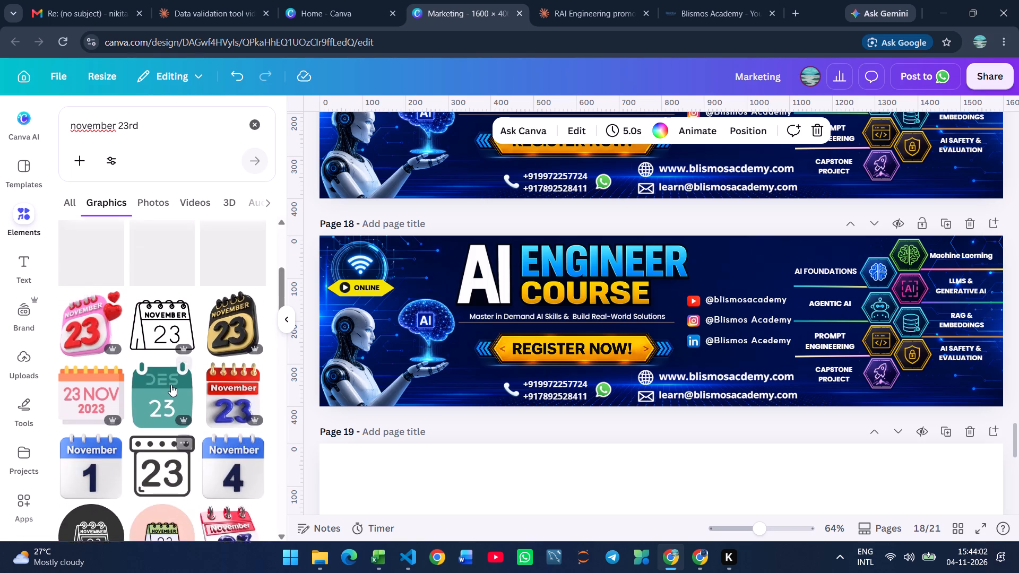
scroll(171, 385, up, 3)
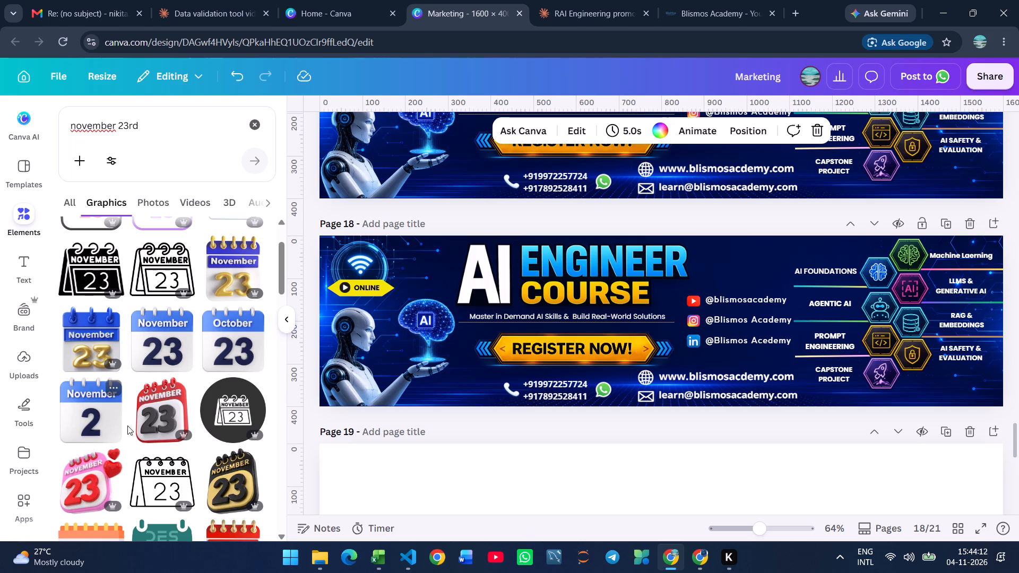
scroll(152, 414, up, 3)
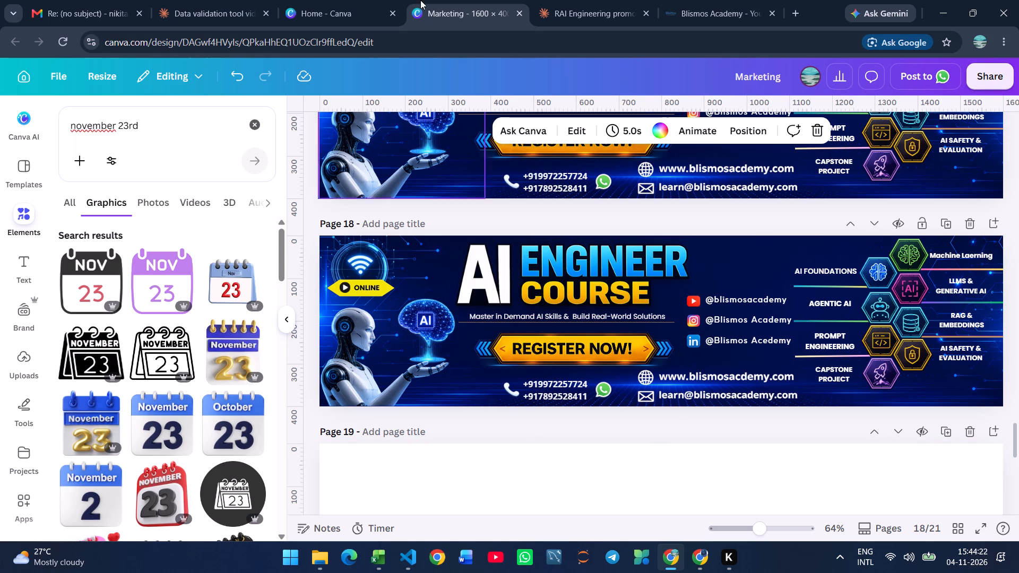
click(697, 0)
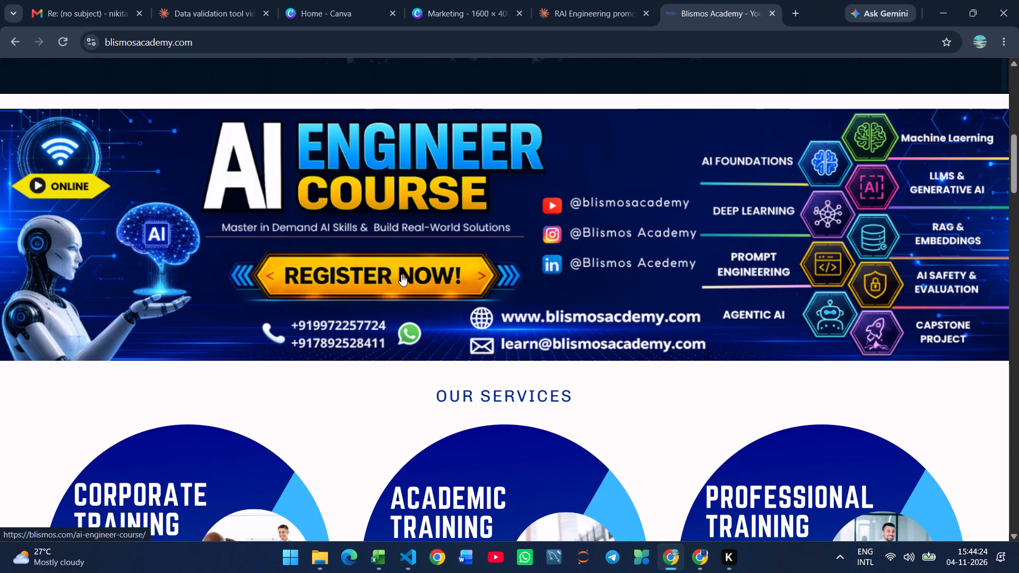
key(shift+super+s)
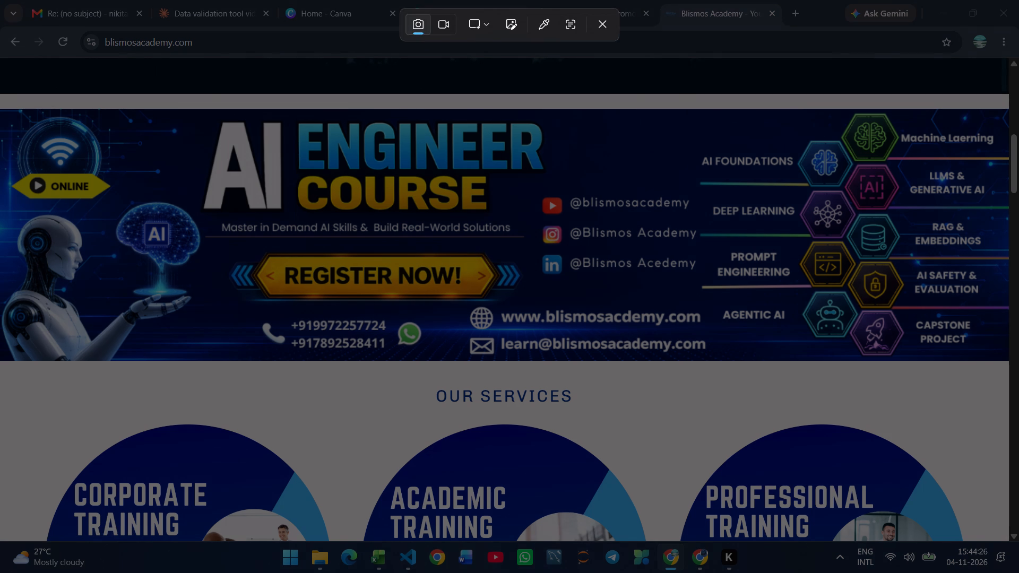
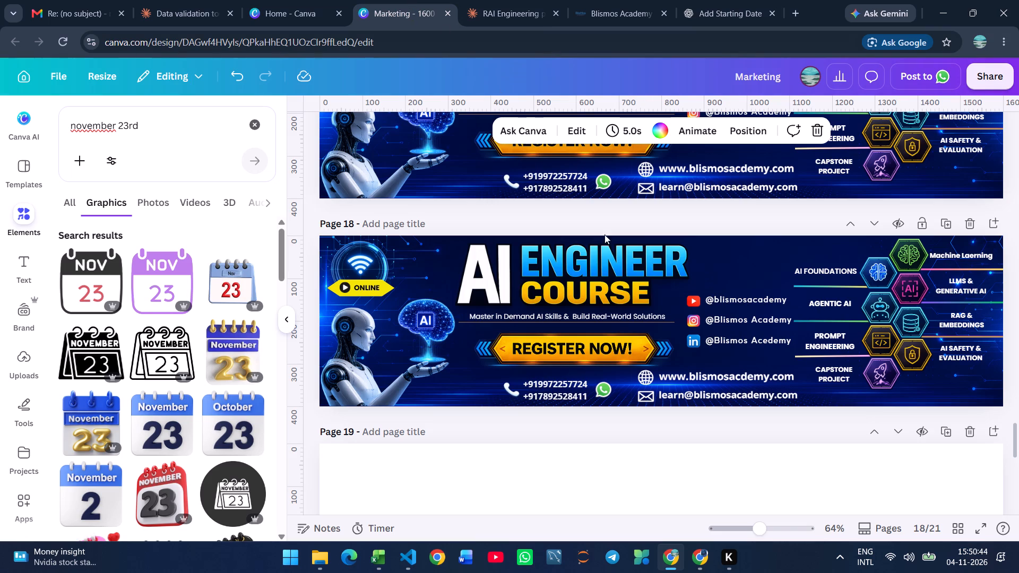
click(728, 261)
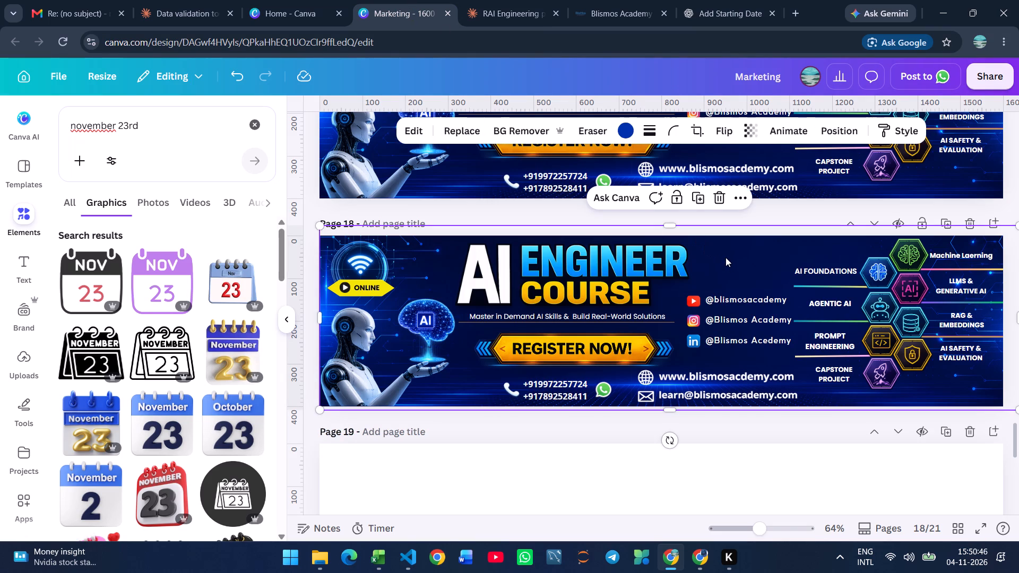
key(ctrl+v)
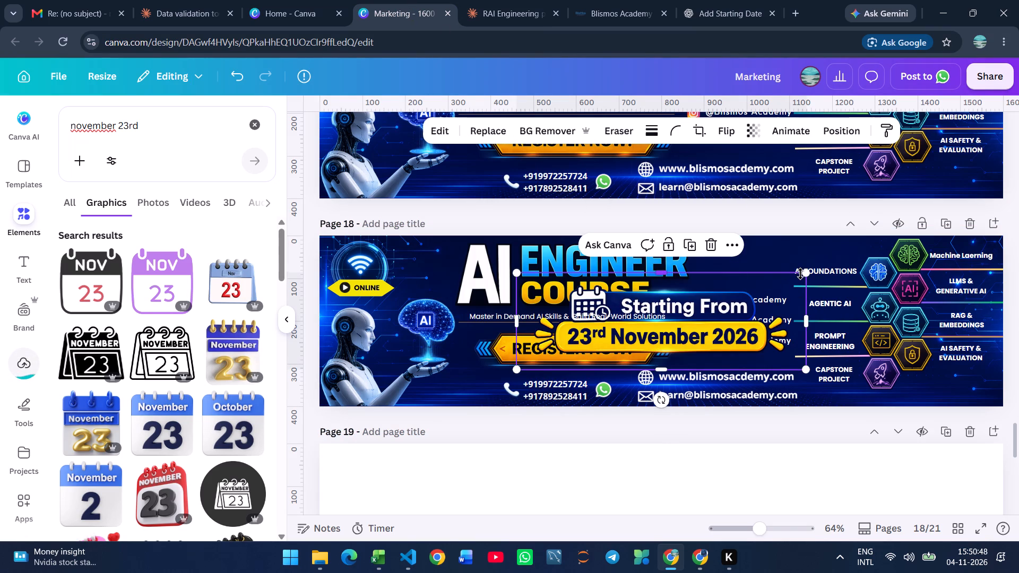
drag(806, 272, 656, 332)
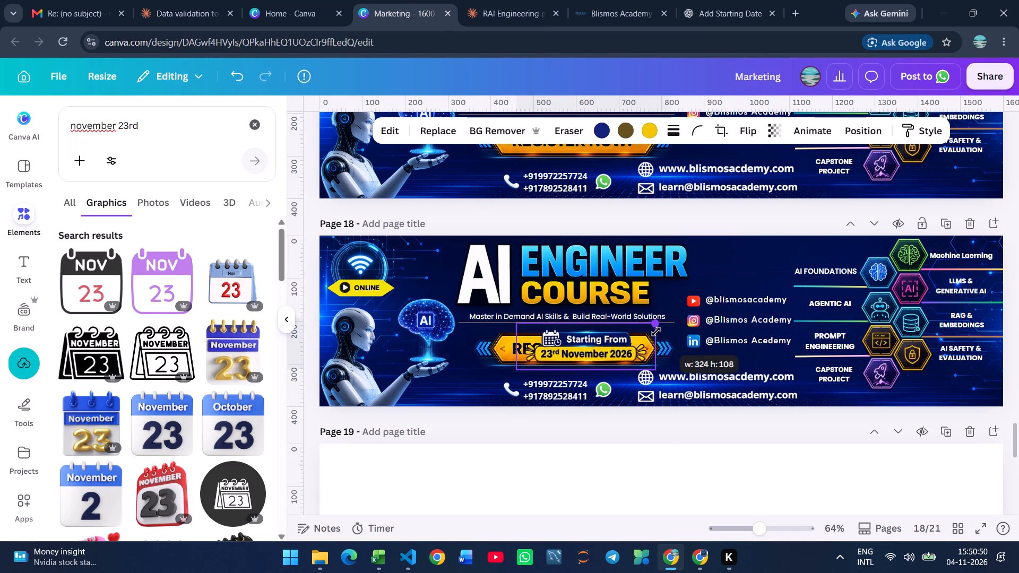
drag(656, 332, 655, 332)
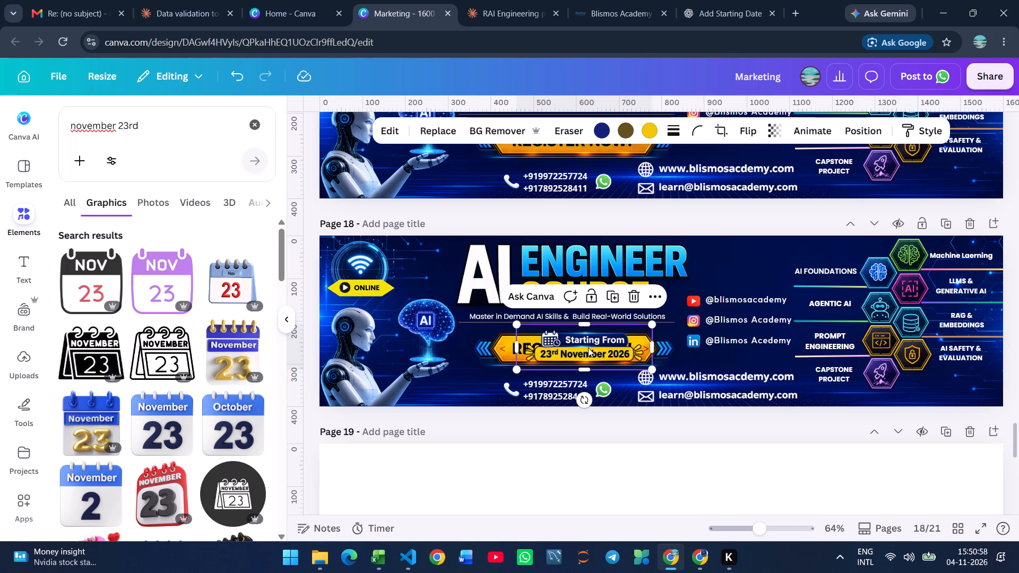
drag(591, 343, 748, 267)
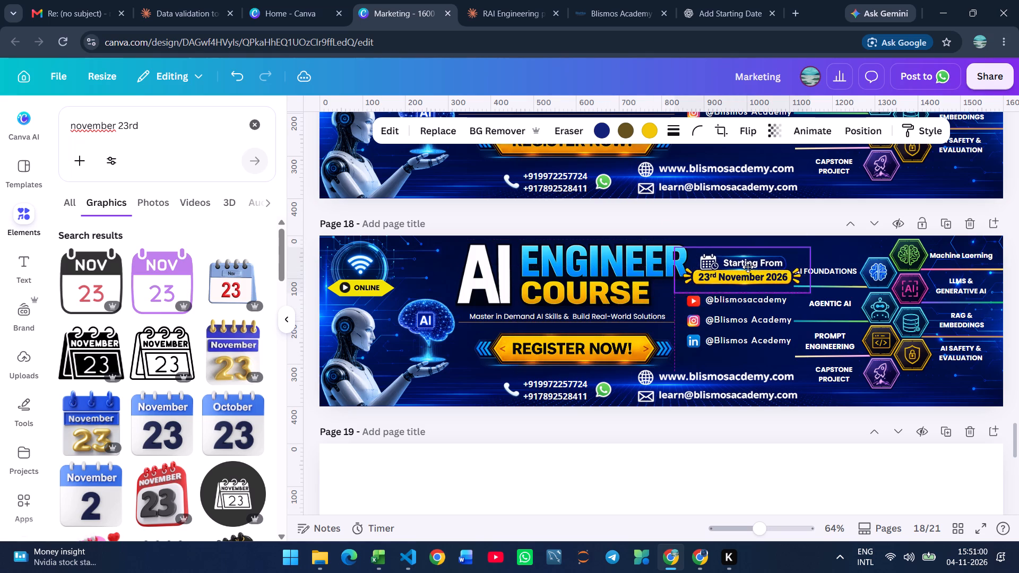
drag(748, 267, 749, 272)
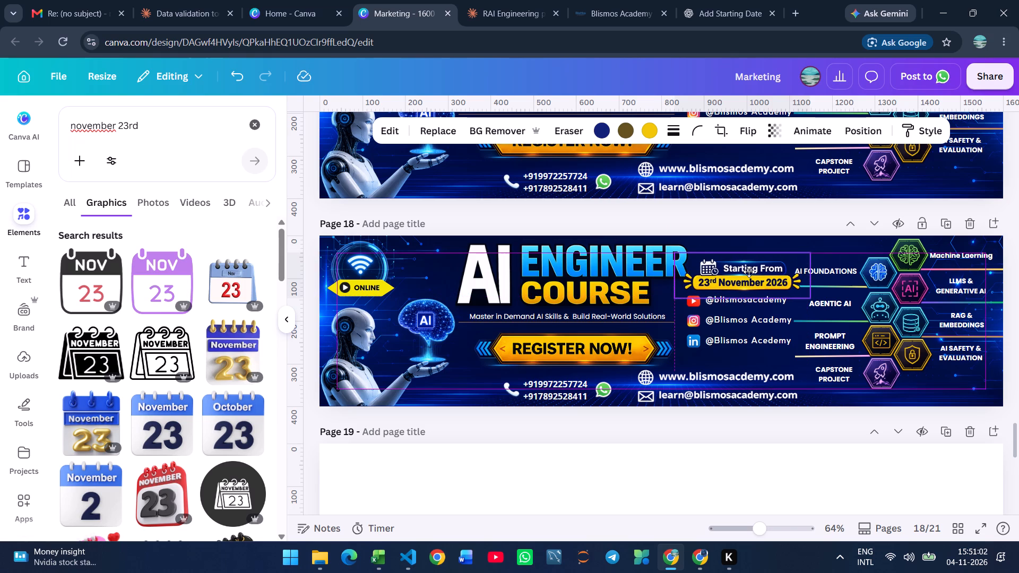
drag(749, 272, 748, 274)
drag(675, 302, 682, 294)
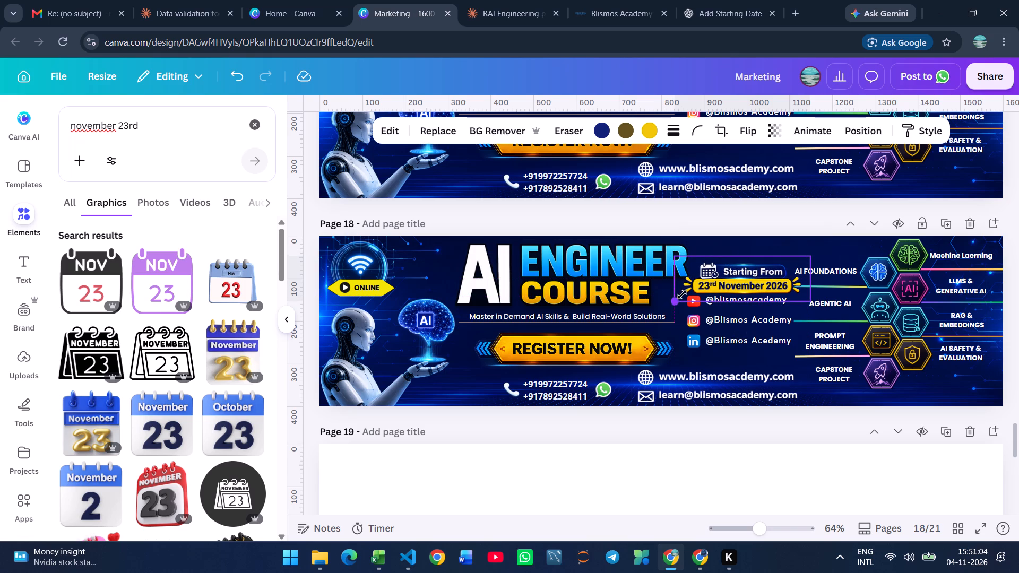
drag(682, 294, 698, 279)
drag(752, 273, 737, 279)
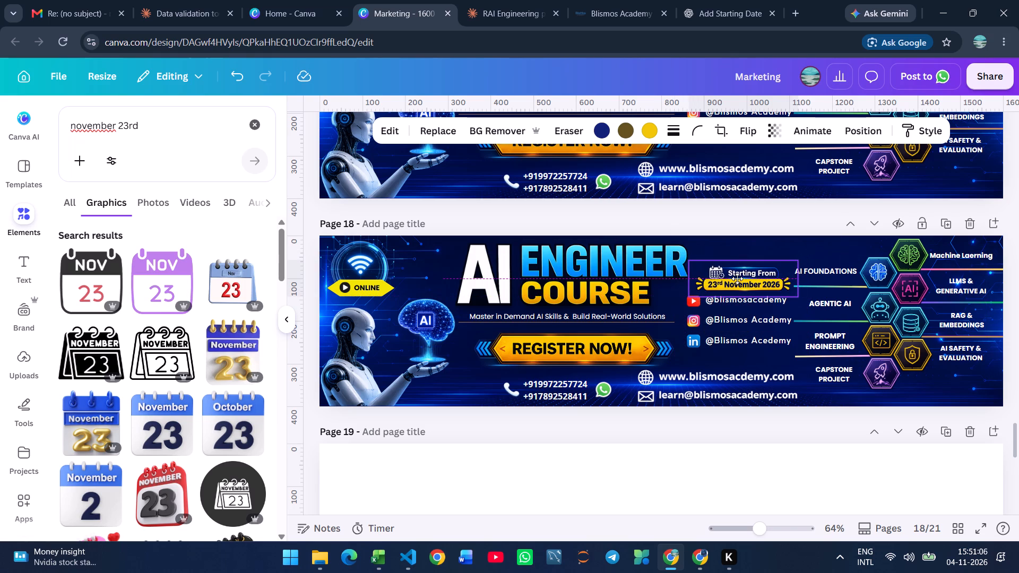
drag(737, 279, 733, 278)
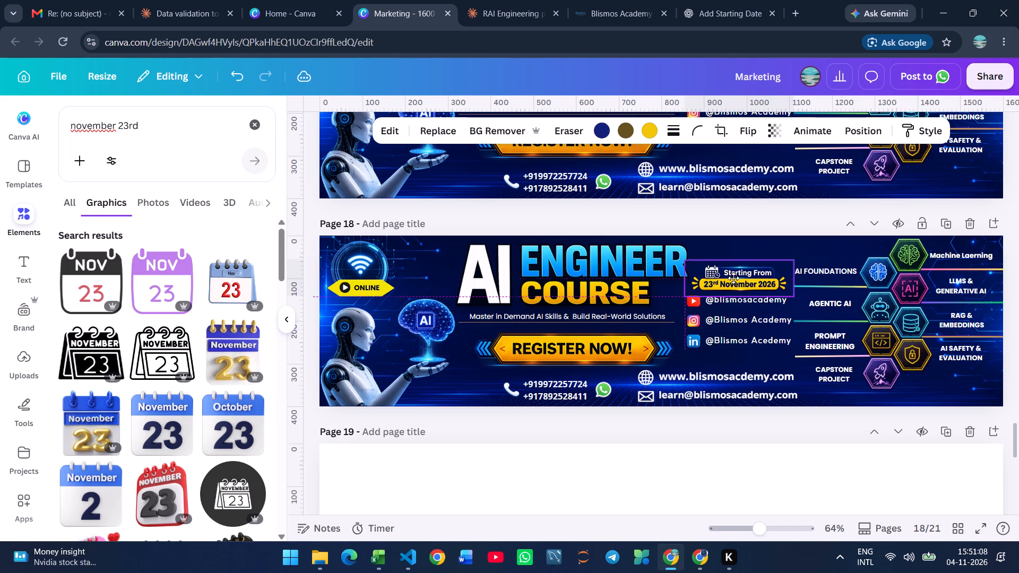
drag(733, 278, 732, 279)
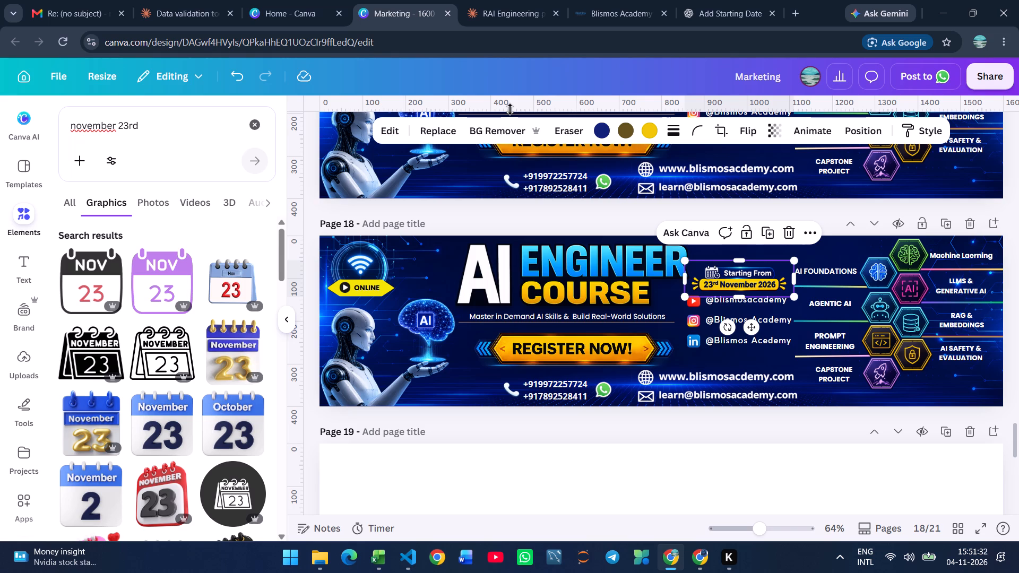
click(793, 453)
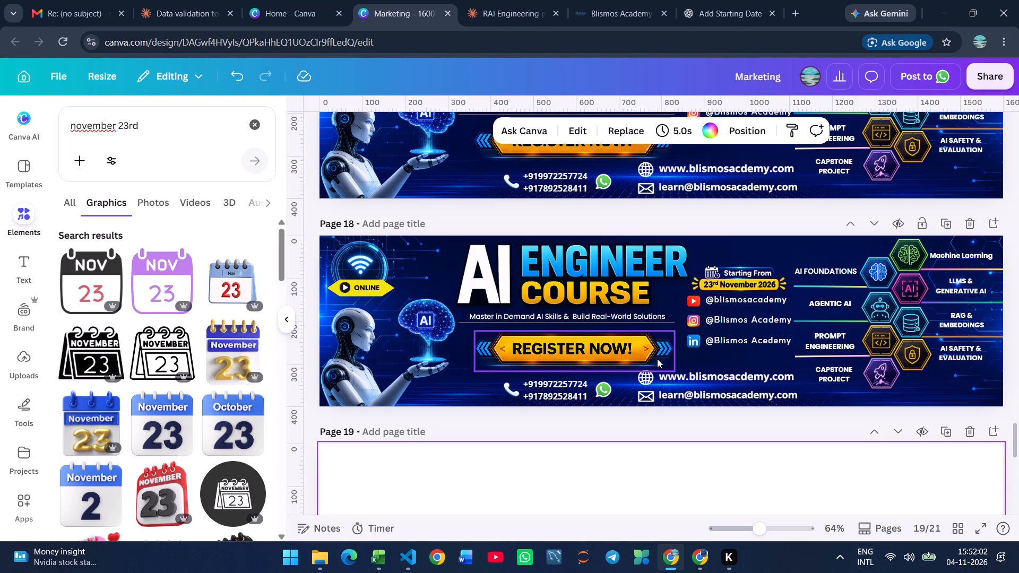
Open the link entry for the REGISTER NOW! button image on page 18.
right_click(602, 340)
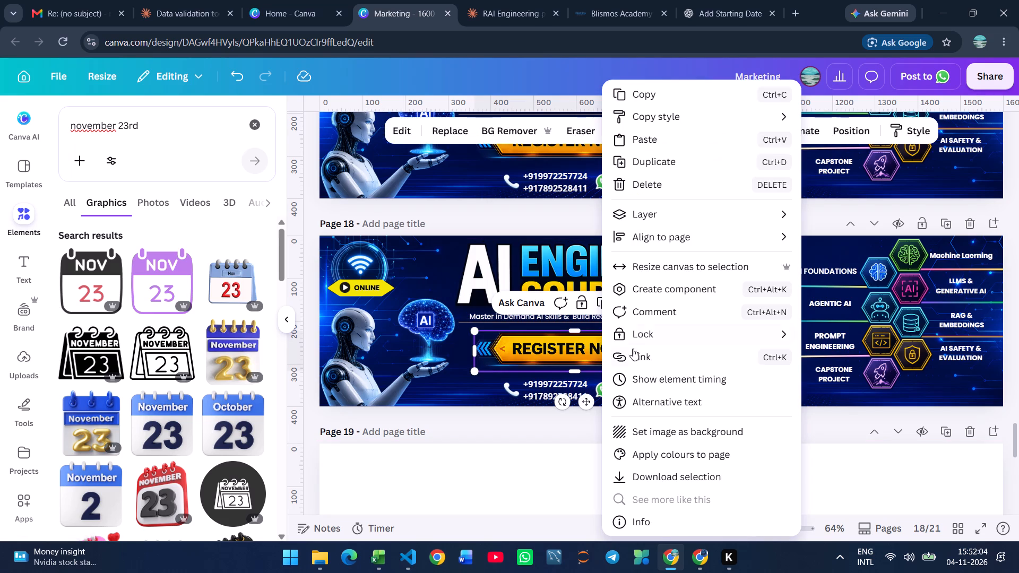
click(688, 358)
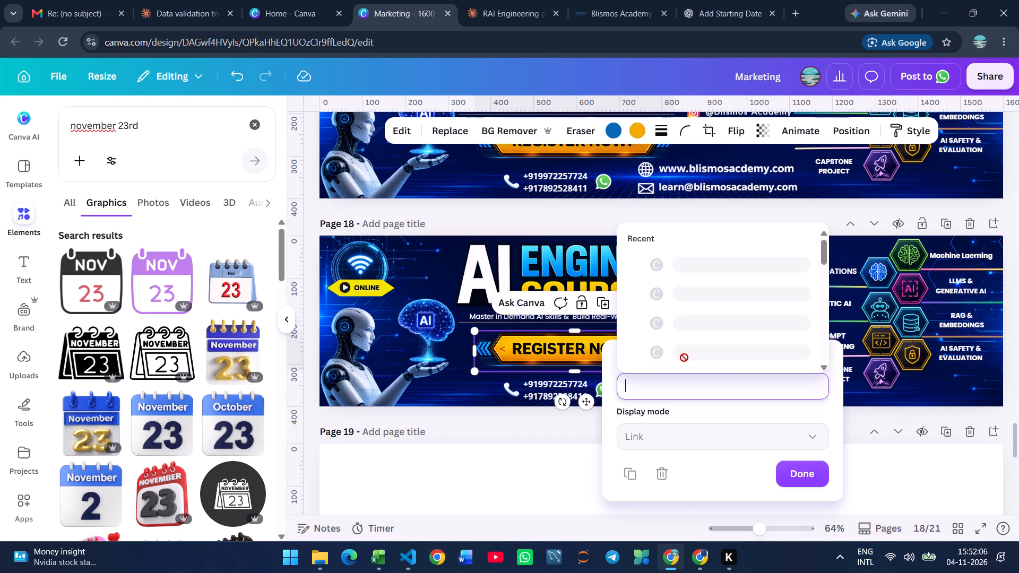
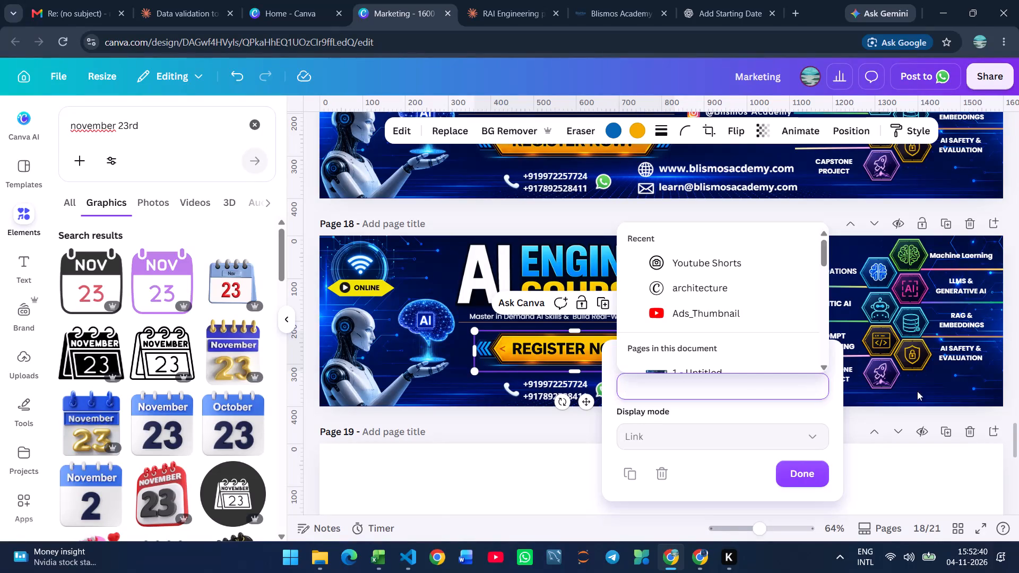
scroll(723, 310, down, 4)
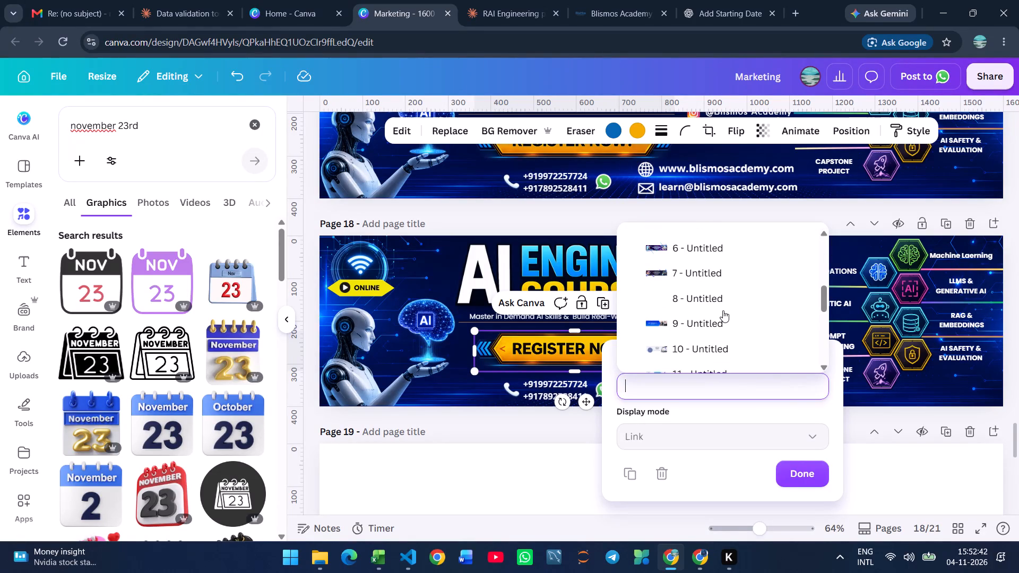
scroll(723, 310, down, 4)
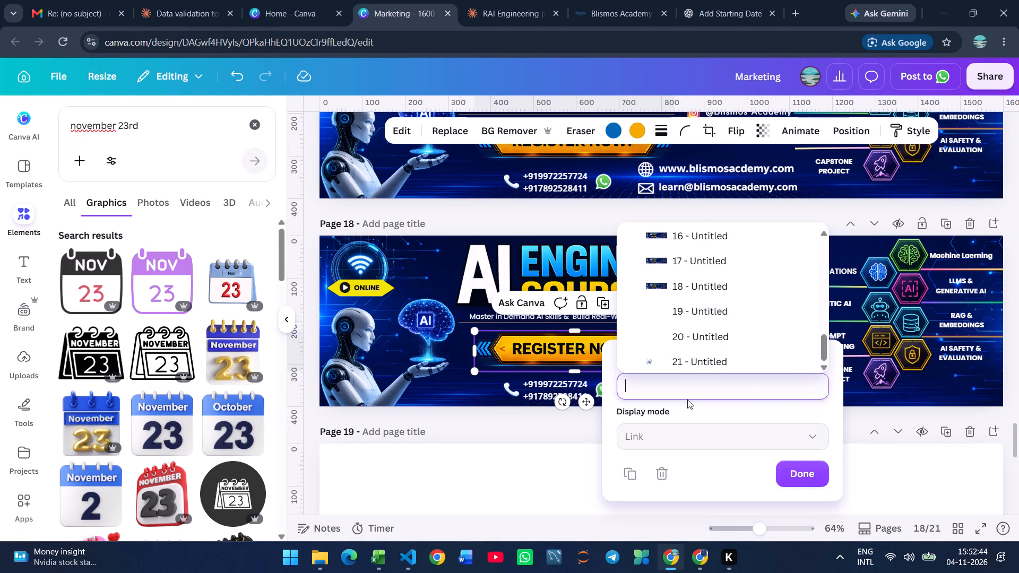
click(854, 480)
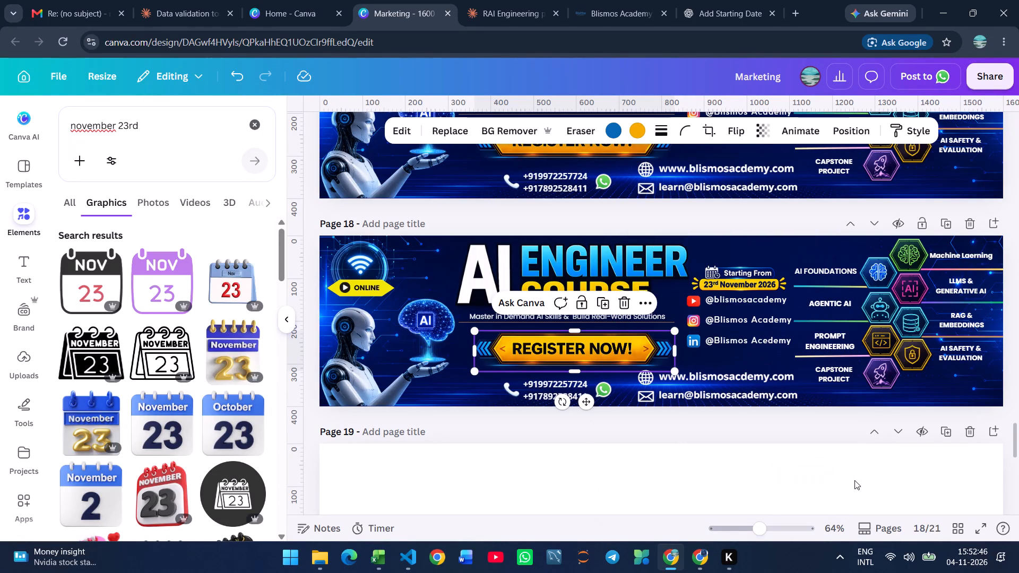
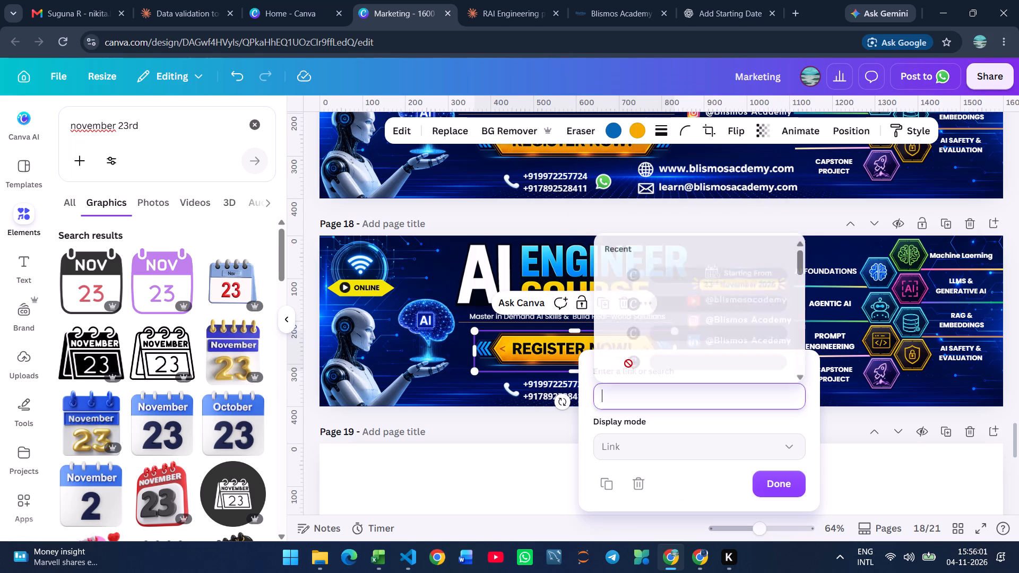
key(ctrl+v)
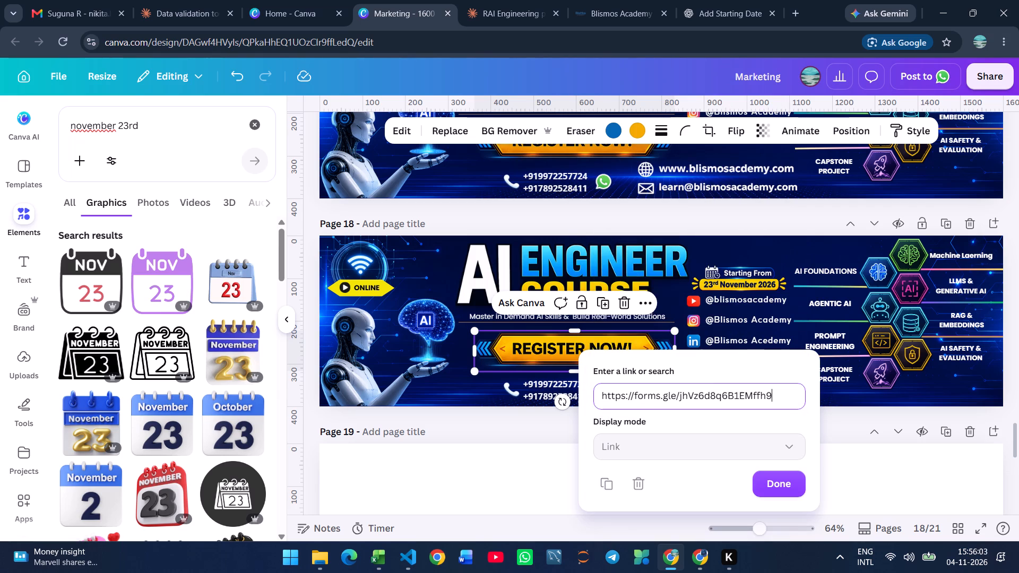
click(711, 454)
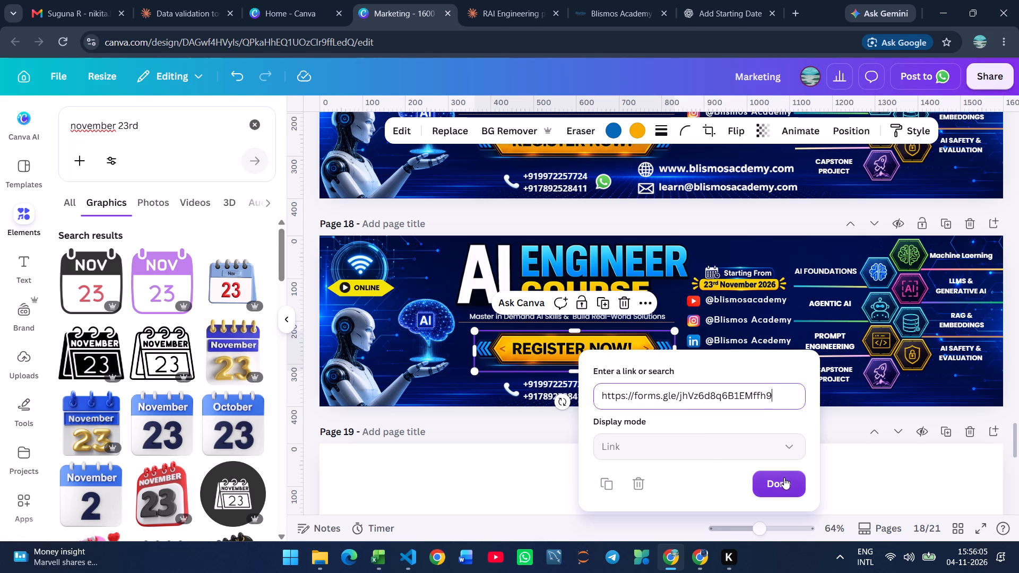
click(784, 477)
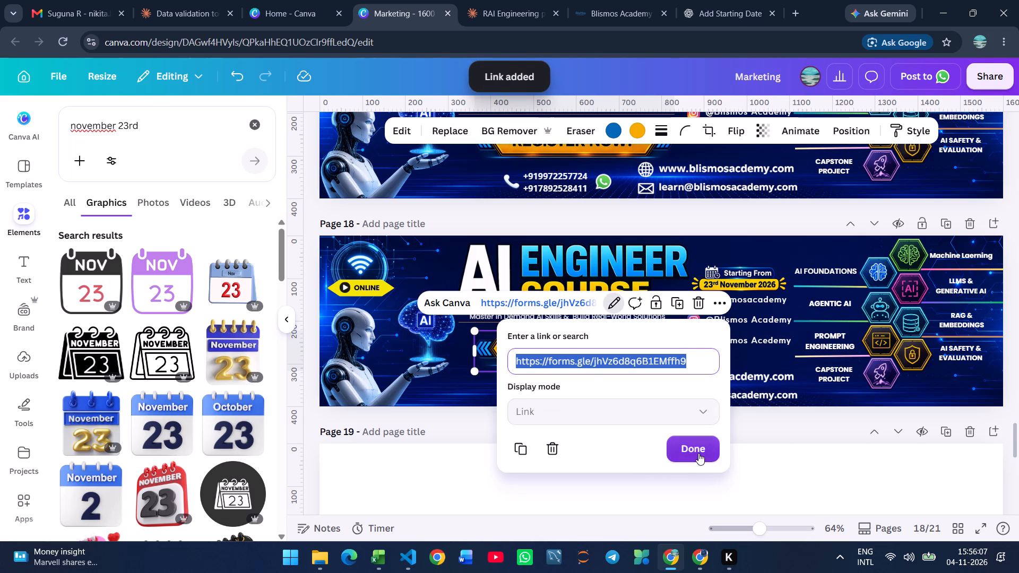
click(698, 453)
click(562, 346)
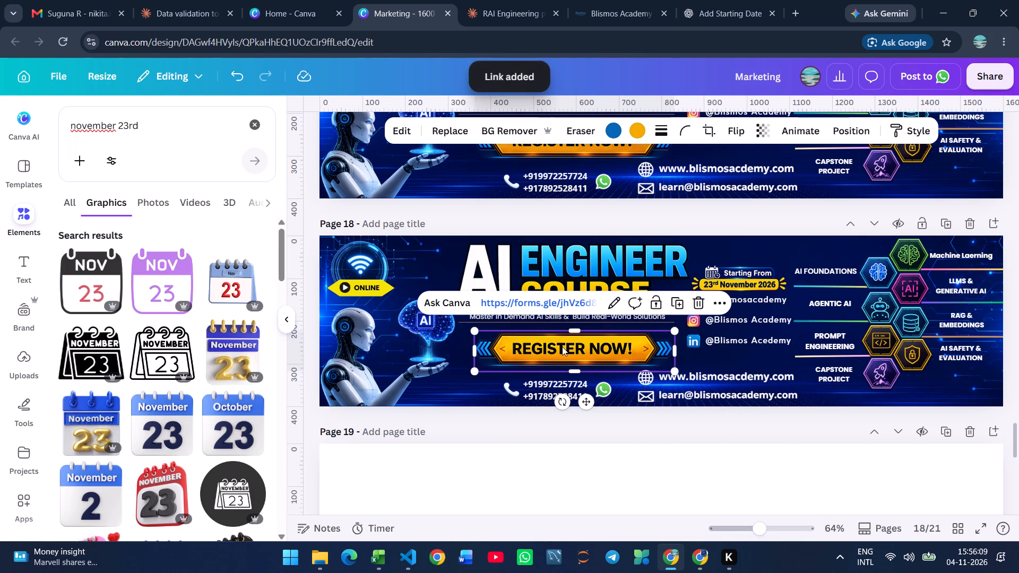
click(730, 430)
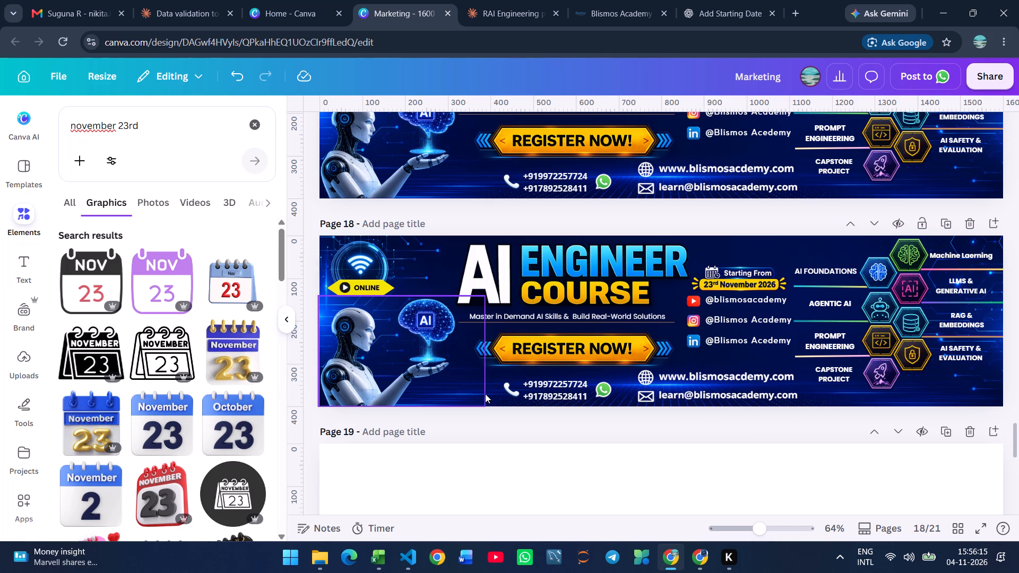
Download only page 18 as a PNG with a transparent background.
click(498, 407)
click(498, 405)
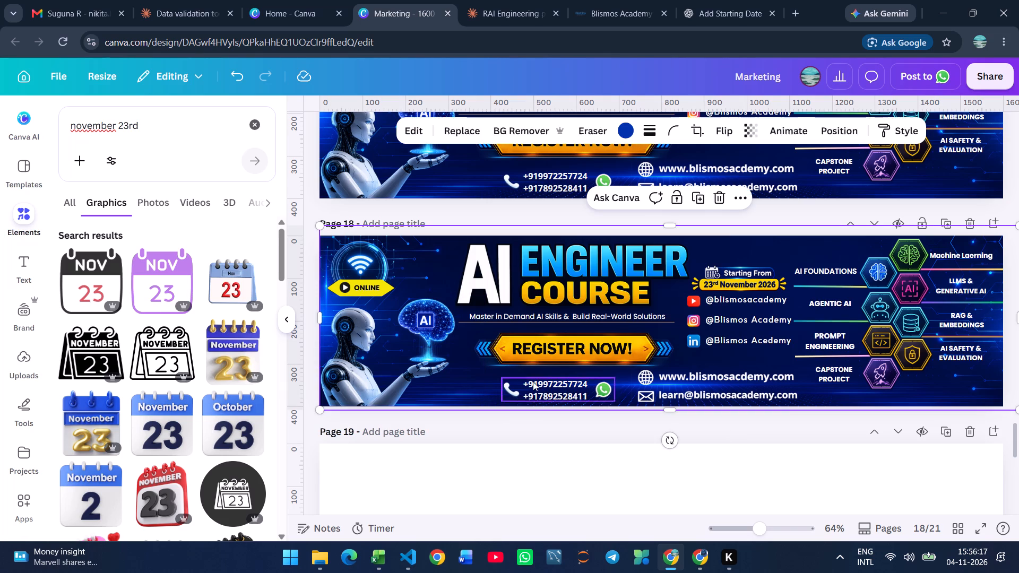
click(989, 85)
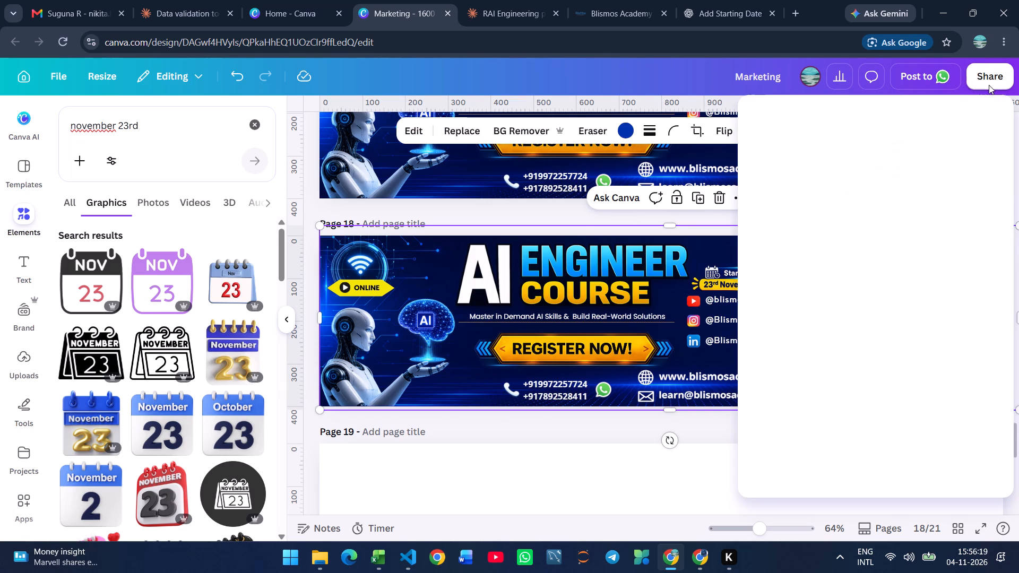
click(773, 406)
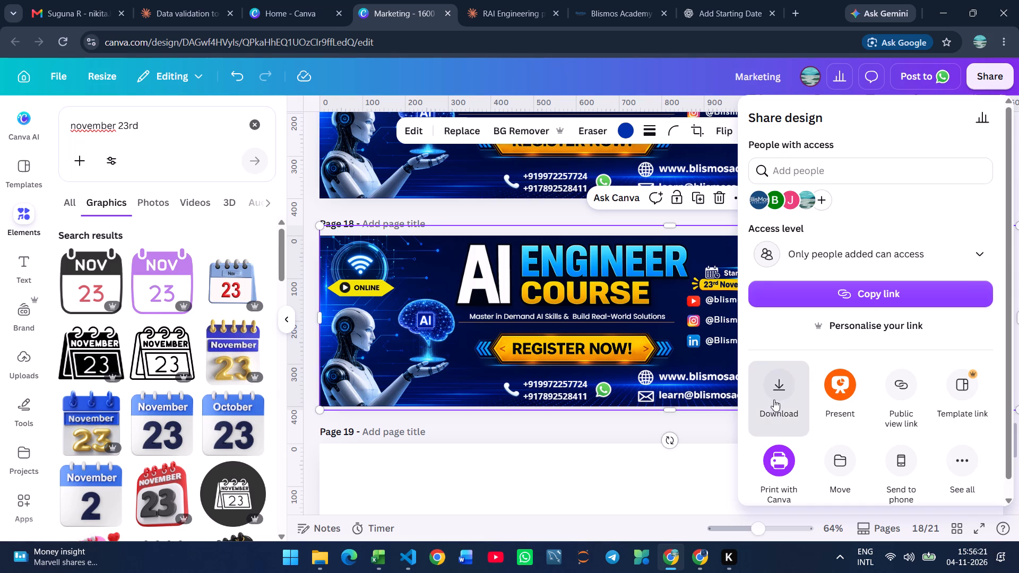
click(884, 389)
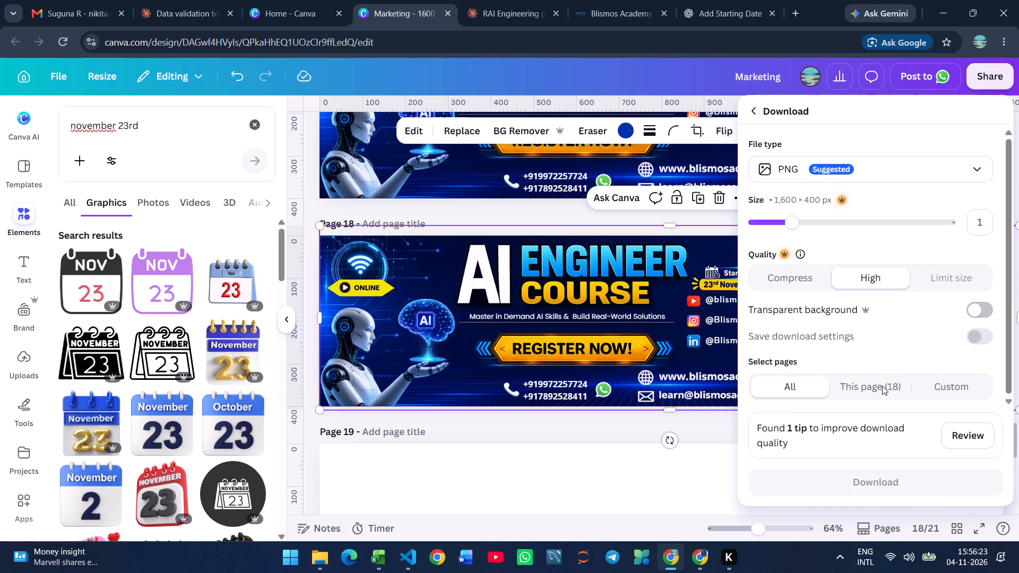
double_click(882, 386)
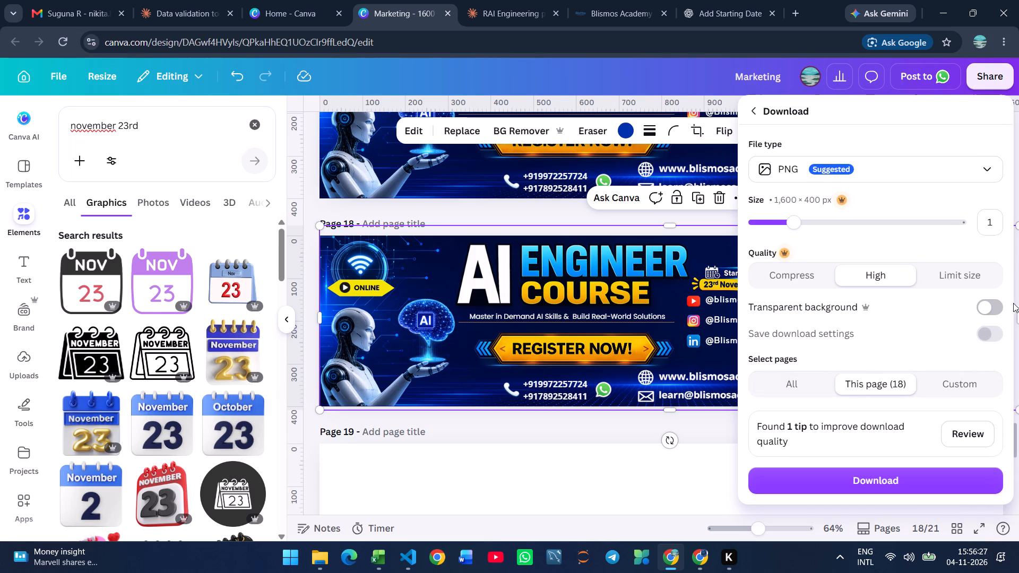
click(998, 311)
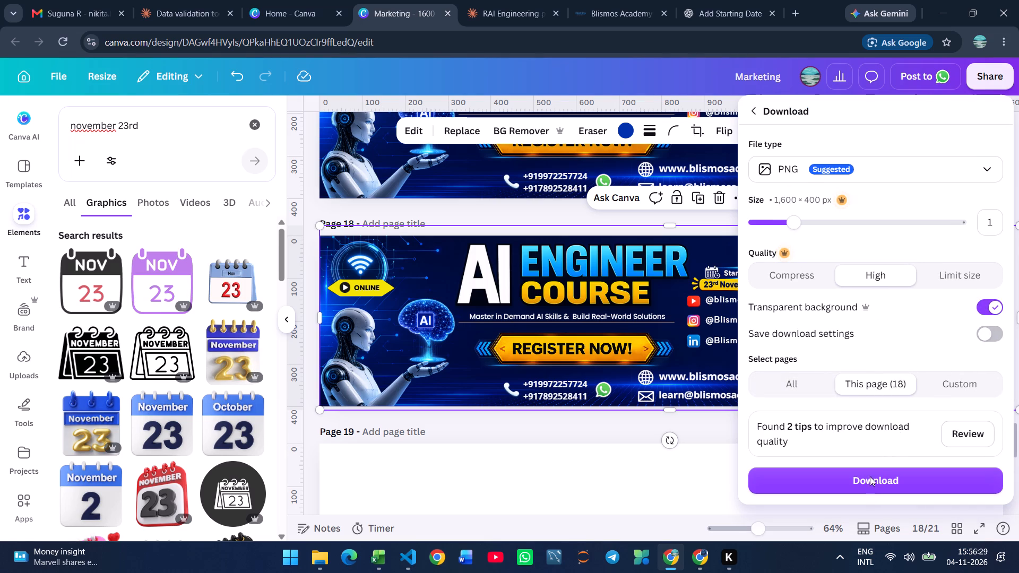
click(874, 480)
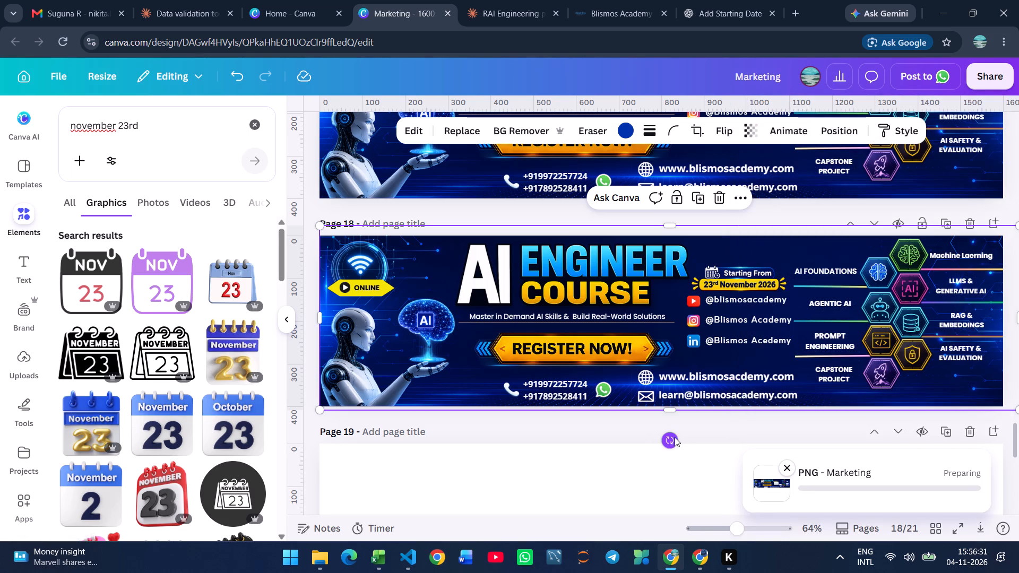
In File Explorer, delete the AI_Engineering_Next_Batch video from the Downloads folder.
click(321, 554)
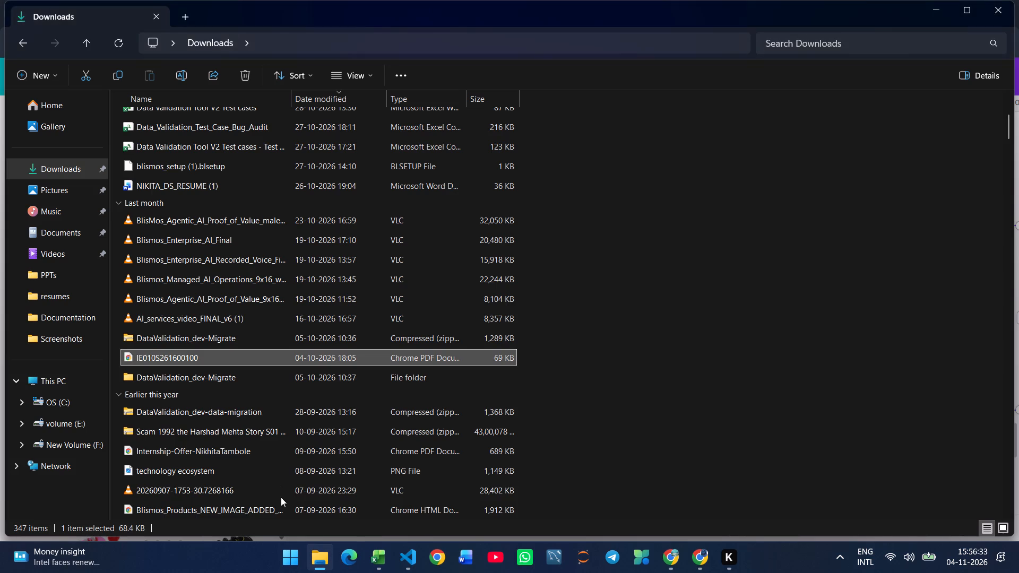
triple_click(63, 172)
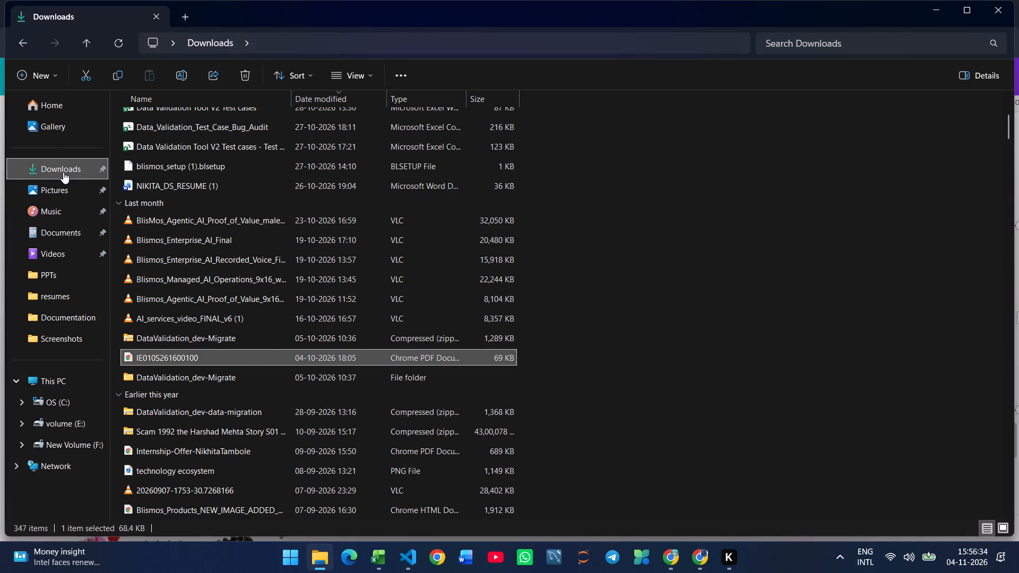
click(63, 172)
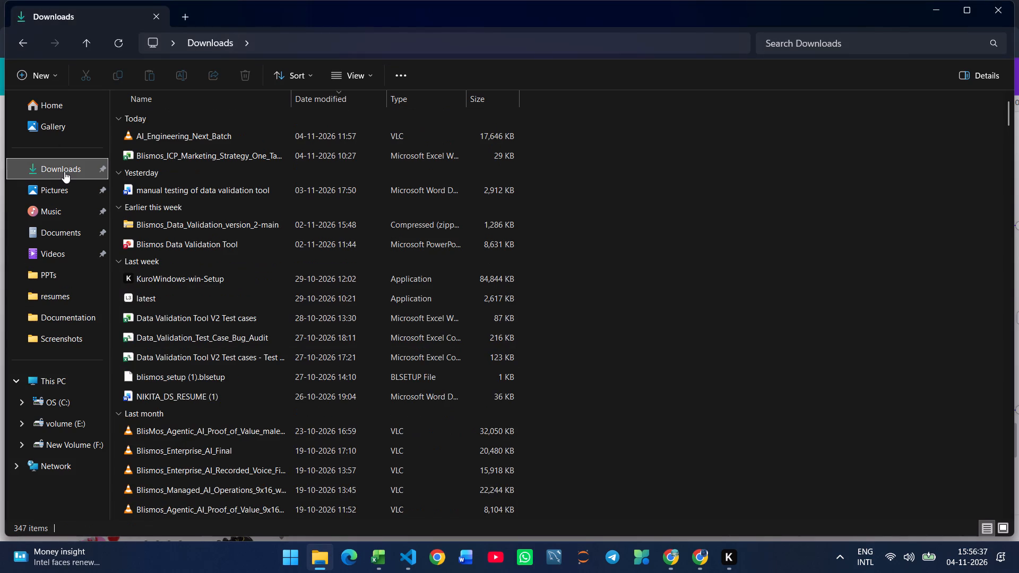
click(166, 136)
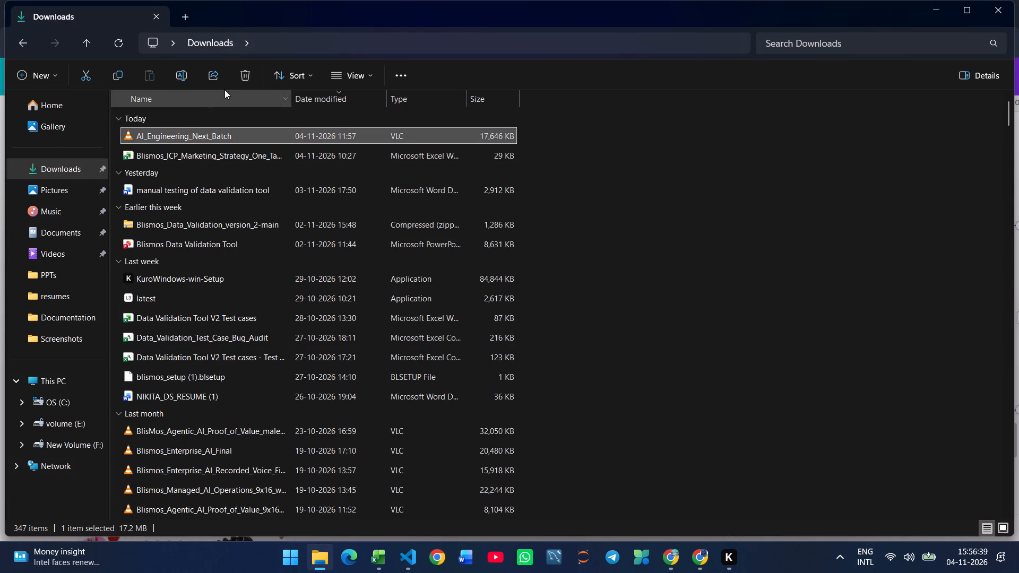
click(248, 79)
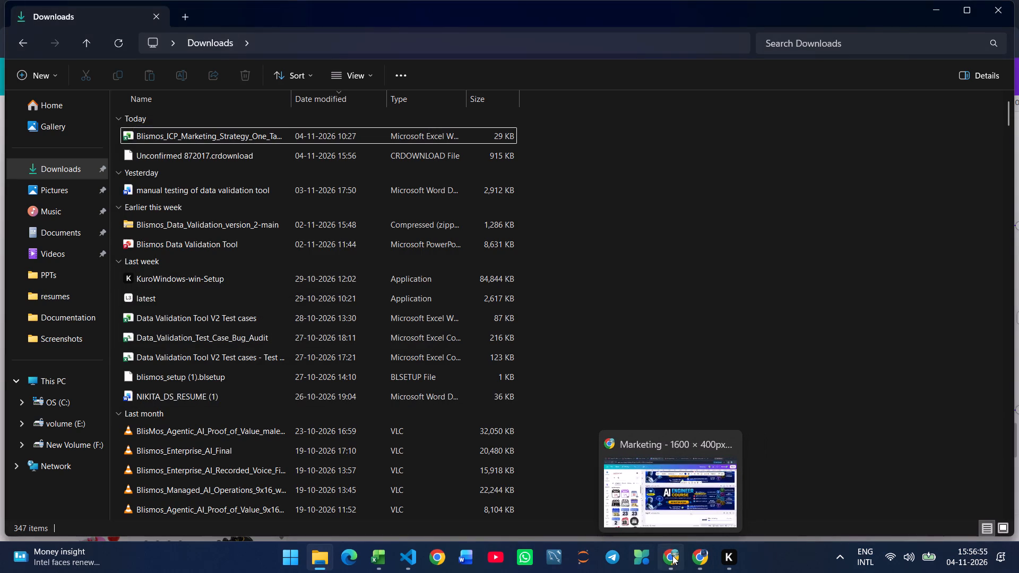
Open the downloaded Marketing PNG in Photos, test whether its REGISTER NOW! button follows the link, and close the image.
click(672, 555)
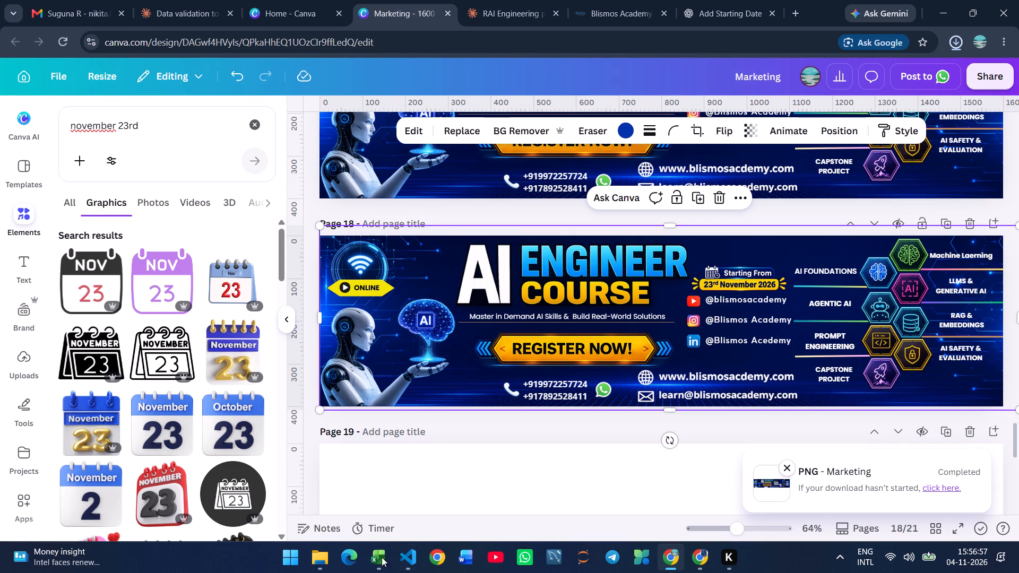
click(317, 559)
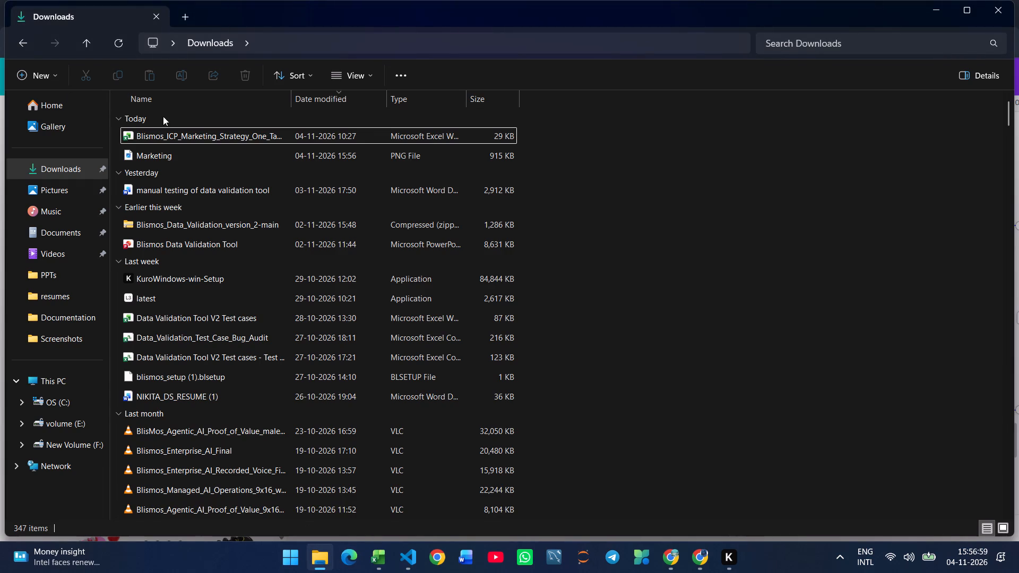
click(175, 153)
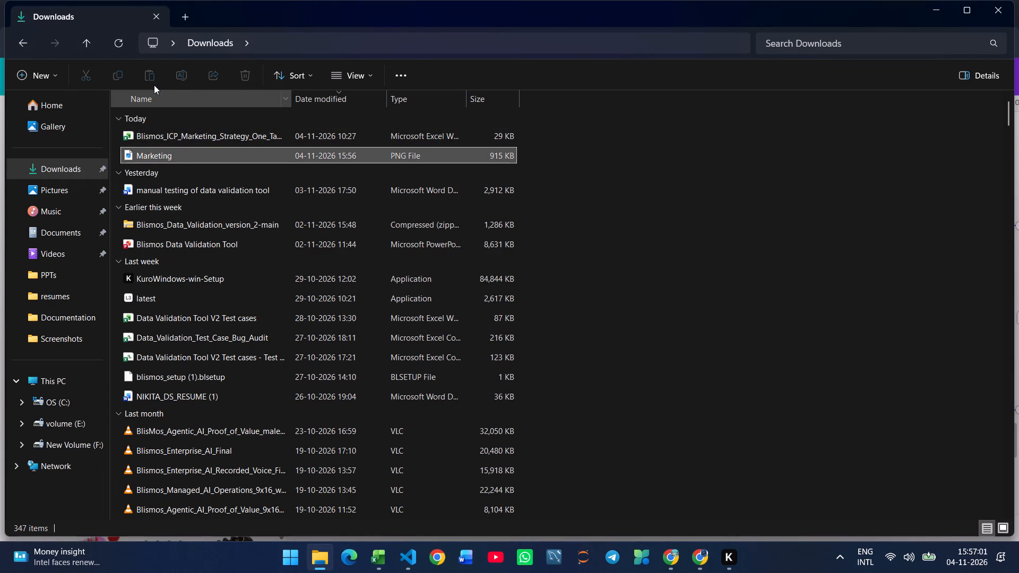
click(196, 151)
click(670, 178)
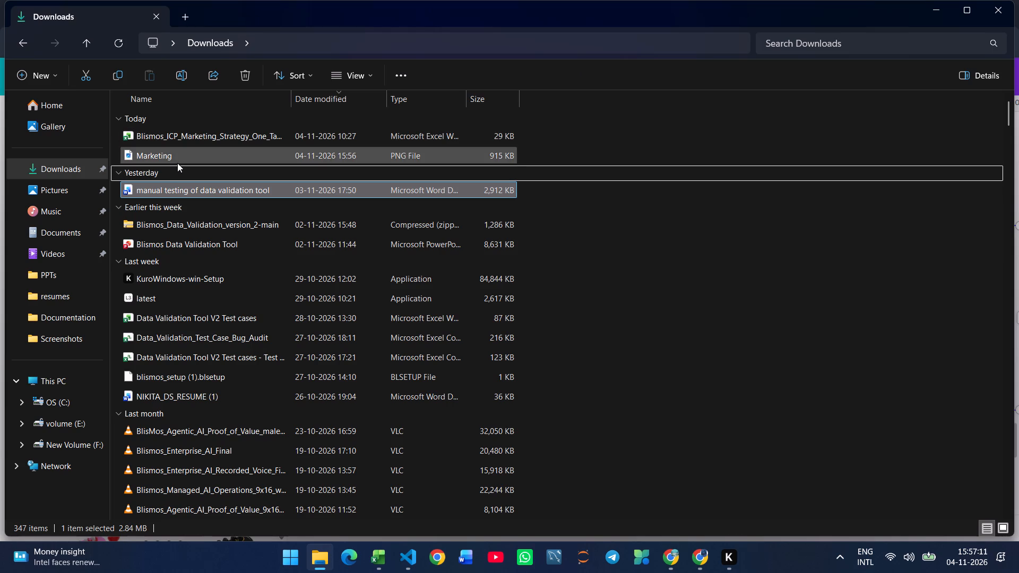
click(166, 150)
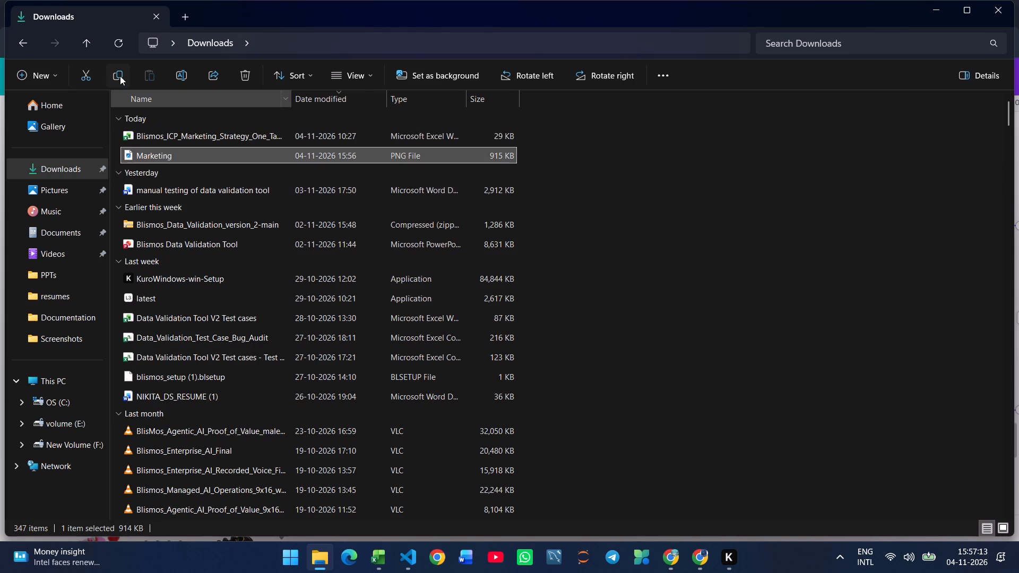
double_click(209, 155)
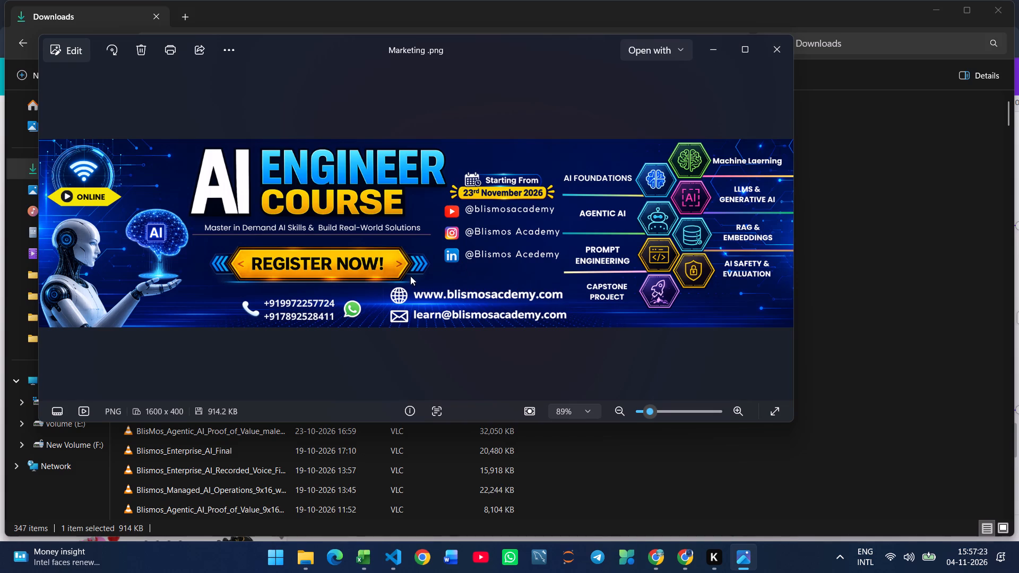
click(350, 267)
triple_click(316, 265)
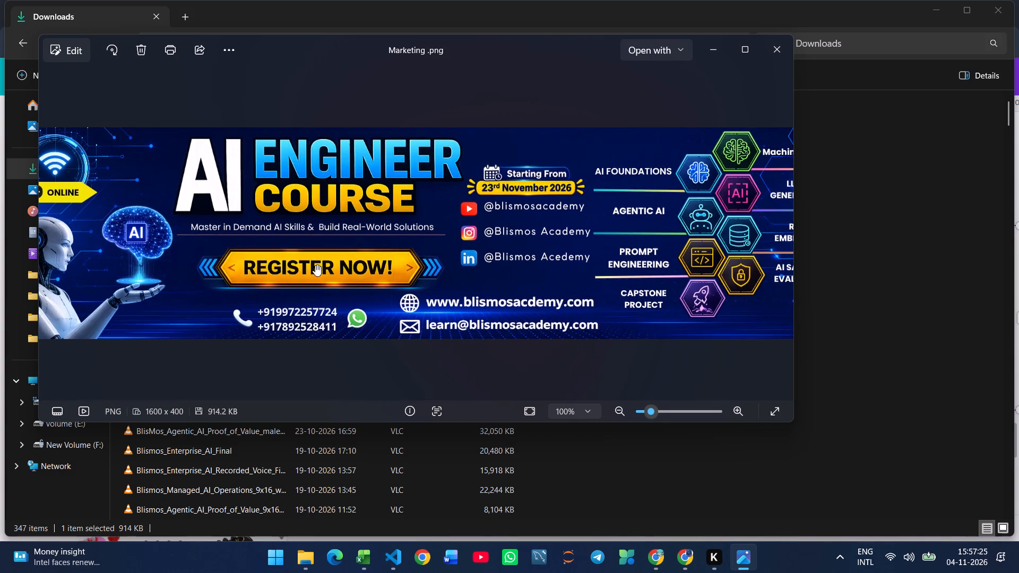
triple_click(315, 265)
triple_click(315, 265)
triple_click(315, 265)
double_click(315, 265)
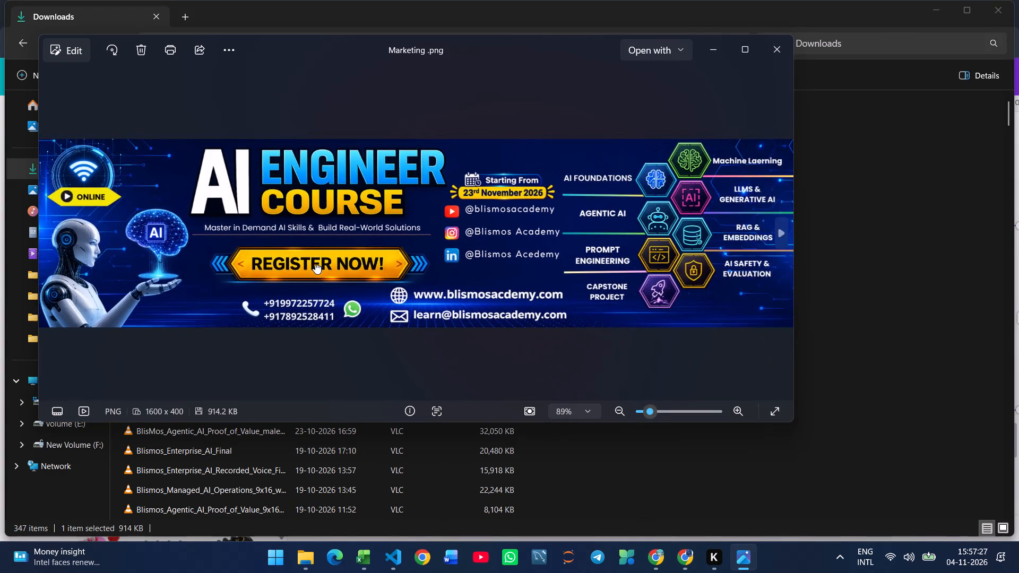
double_click(315, 265)
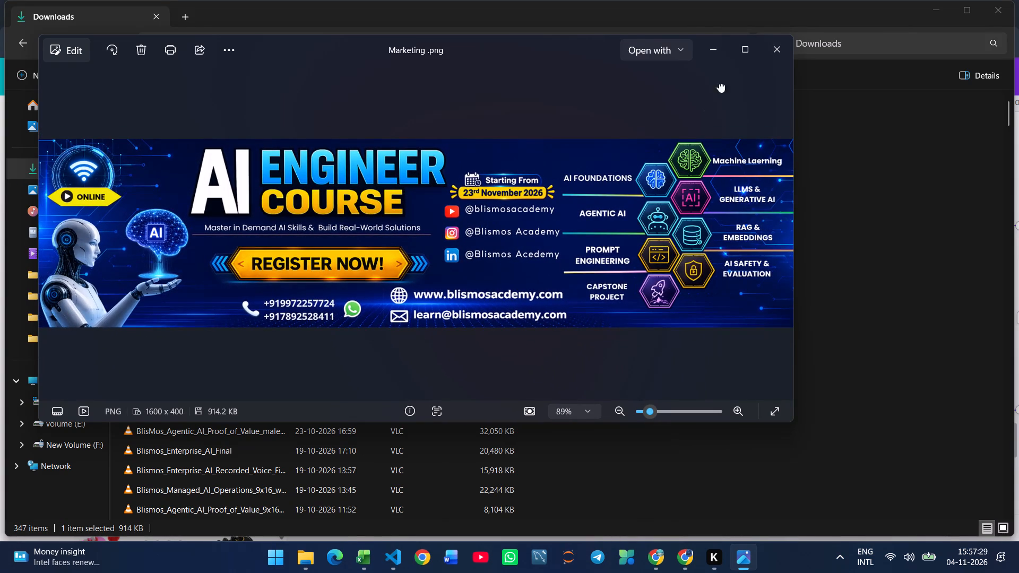
click(788, 56)
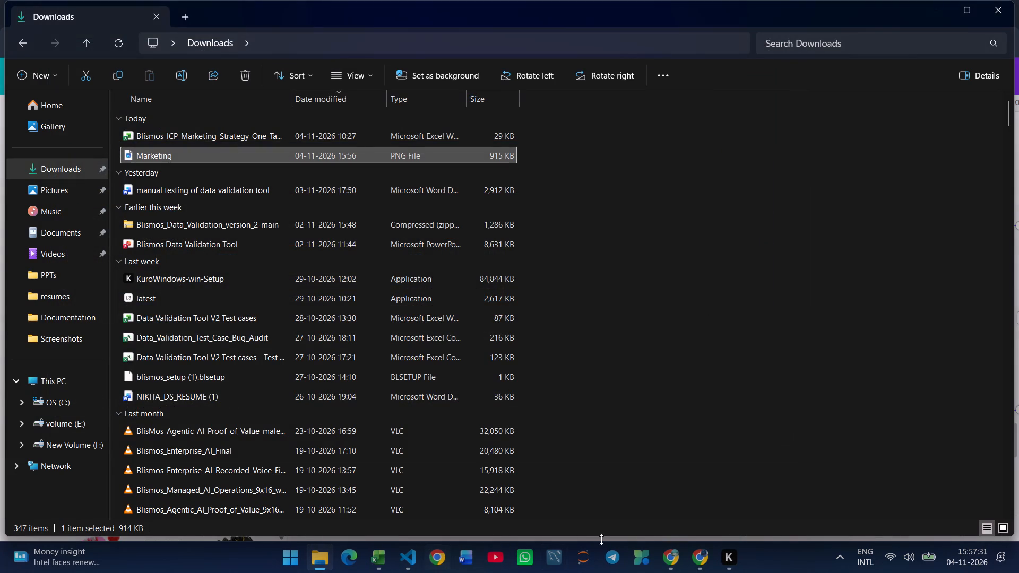
Switch back to the Canva design and collapse the element search results to enlarge the canvas area.
click(682, 561)
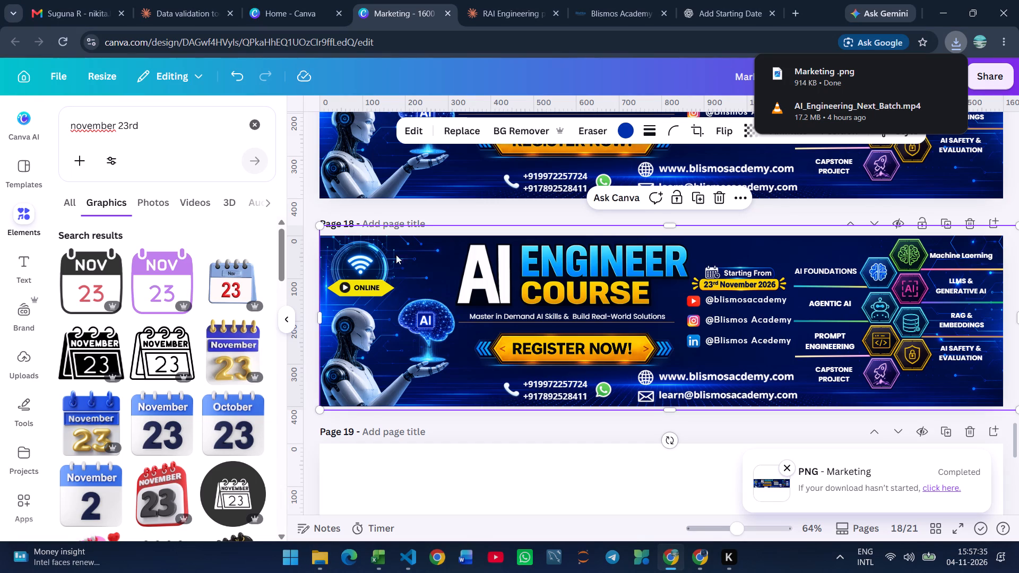
click(284, 322)
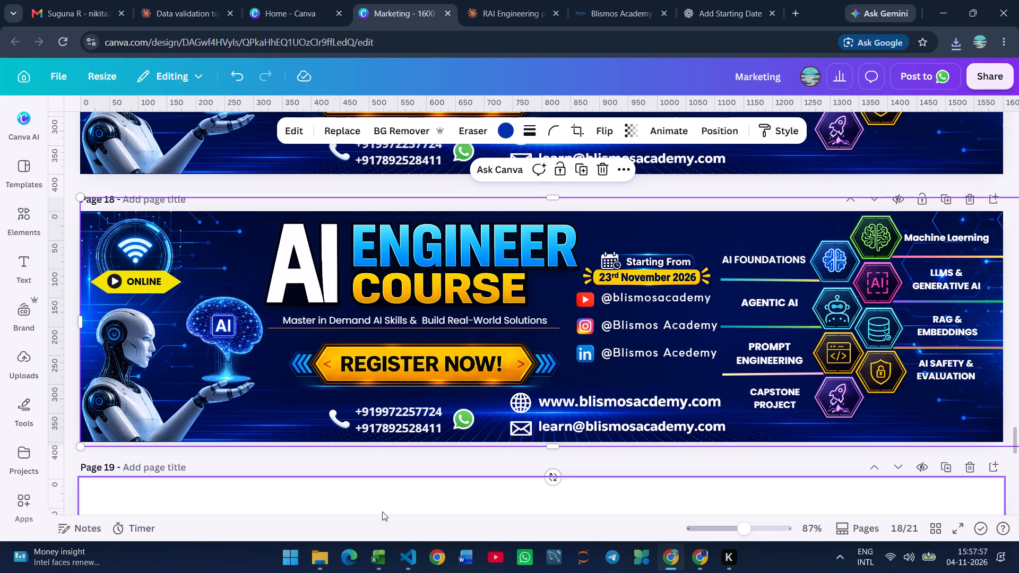
Reopen the Marketing PNG from Downloads, test the REGISTER NOW! button's link again, and close the image.
click(305, 555)
double_click(150, 150)
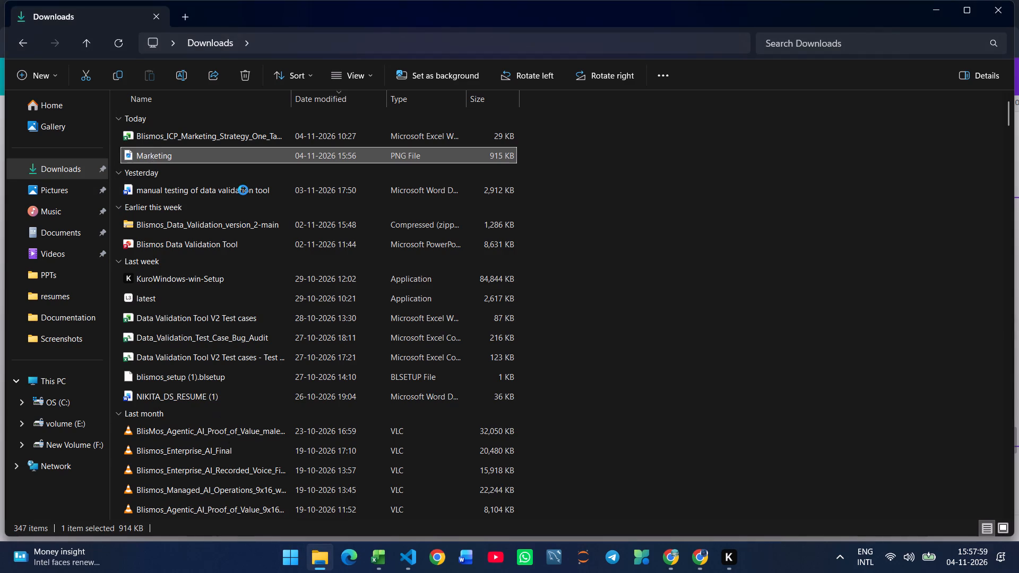
click(312, 270)
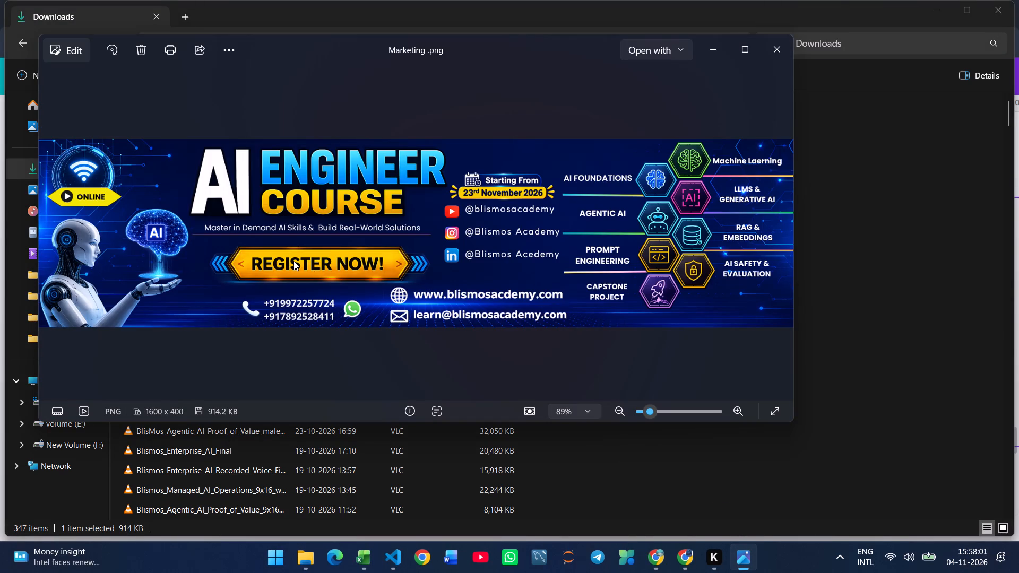
click(298, 263)
click(298, 263)
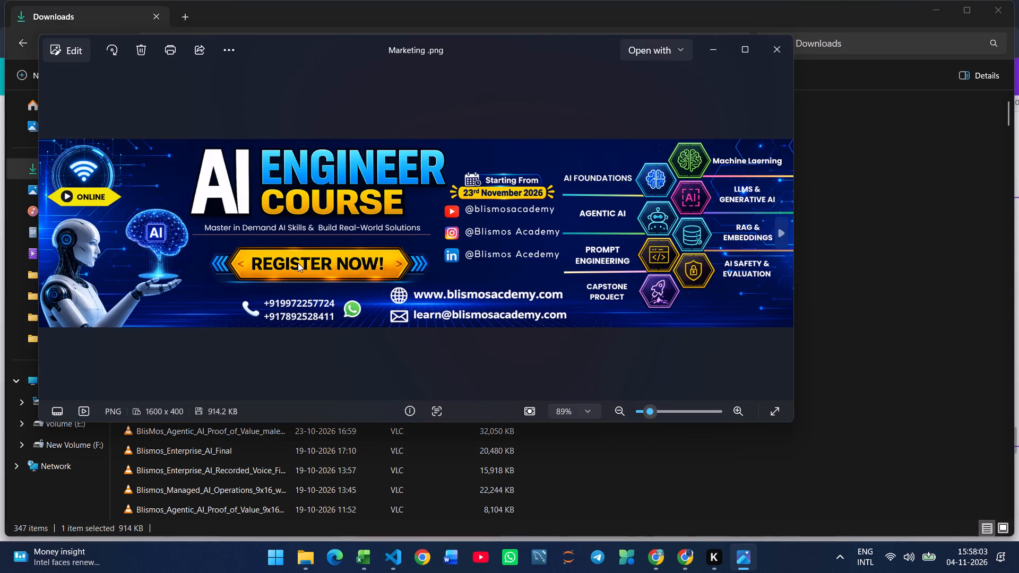
click(298, 263)
click(780, 48)
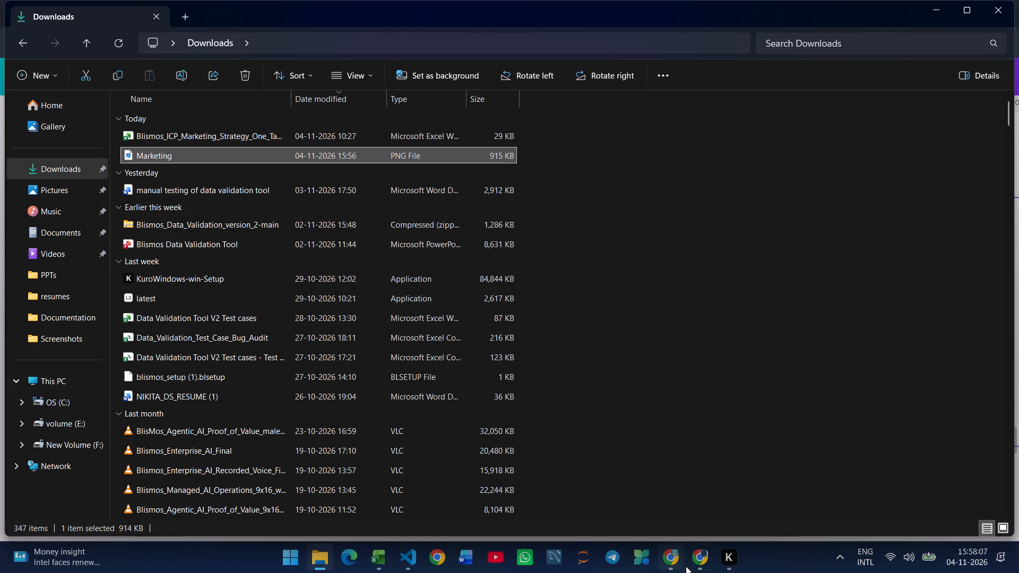
Test the REGISTER NOW! link of the AI Engineer Course banner on the Blismos Academy website, close the opened page, and reload the site.
click(659, 563)
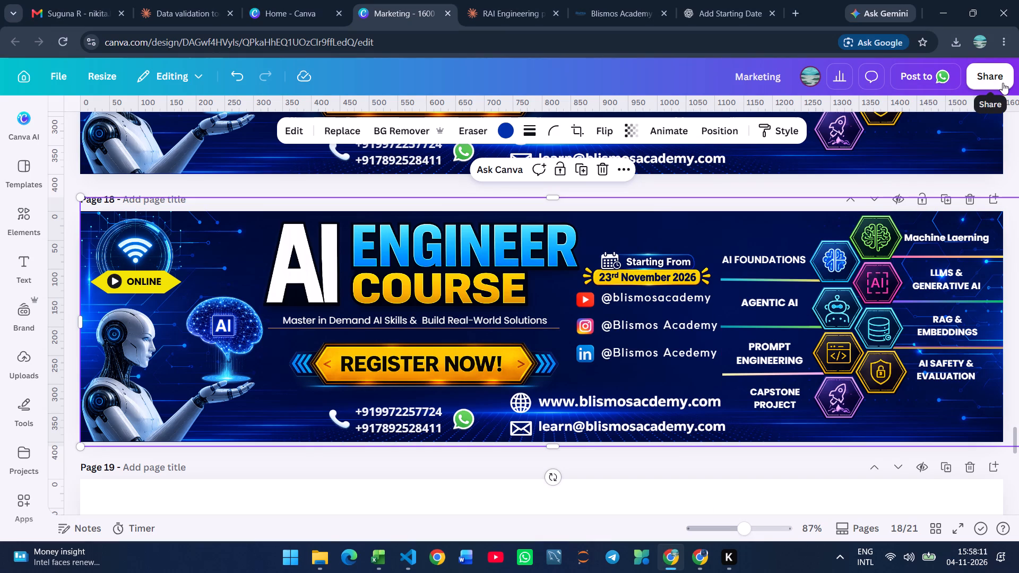
click(629, 6)
click(401, 283)
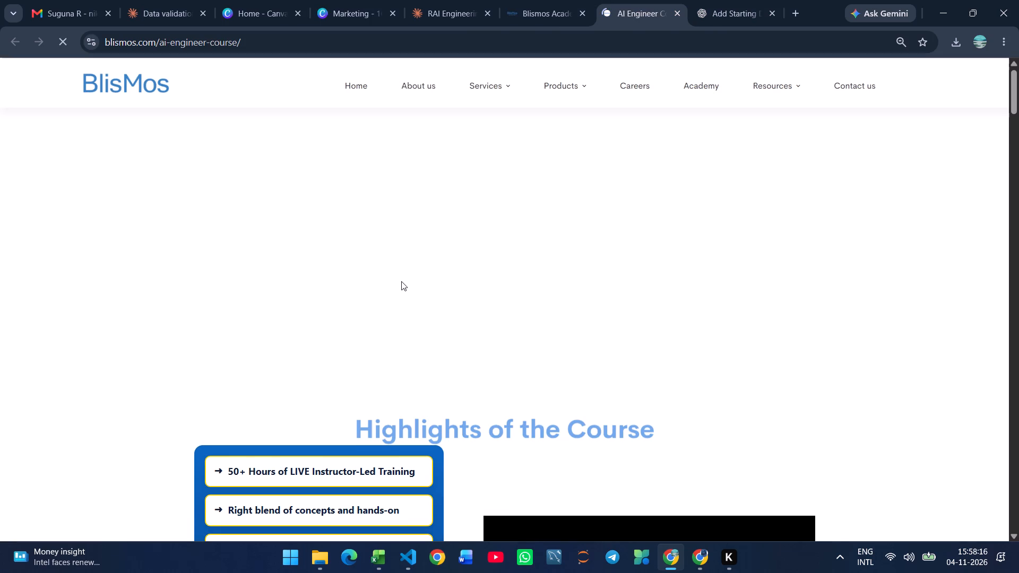
click(677, 16)
click(677, 11)
click(58, 40)
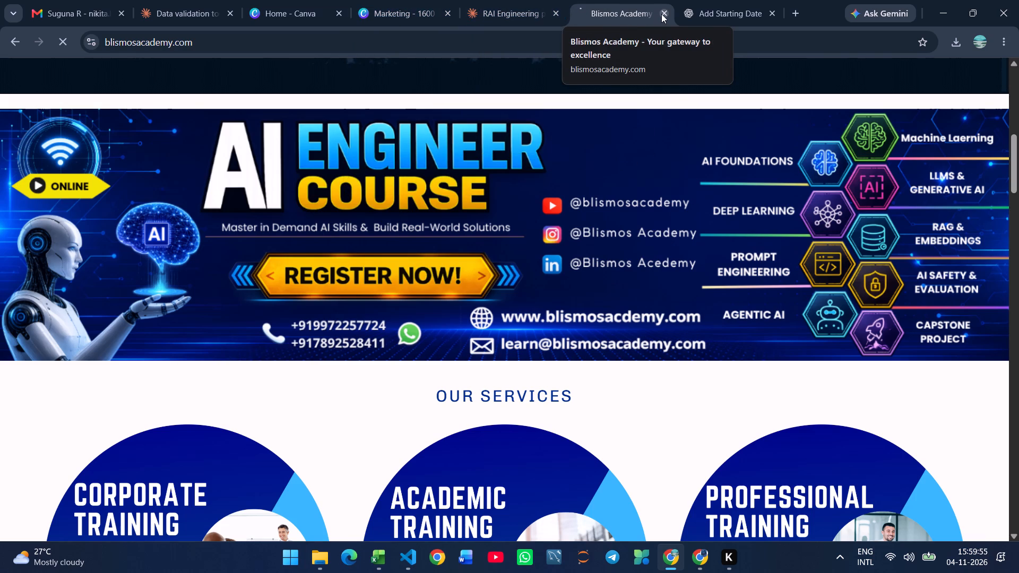
Return to the Canva design and check the link attached to the REGISTER NOW! button on page 18, keeping it as is.
click(389, 6)
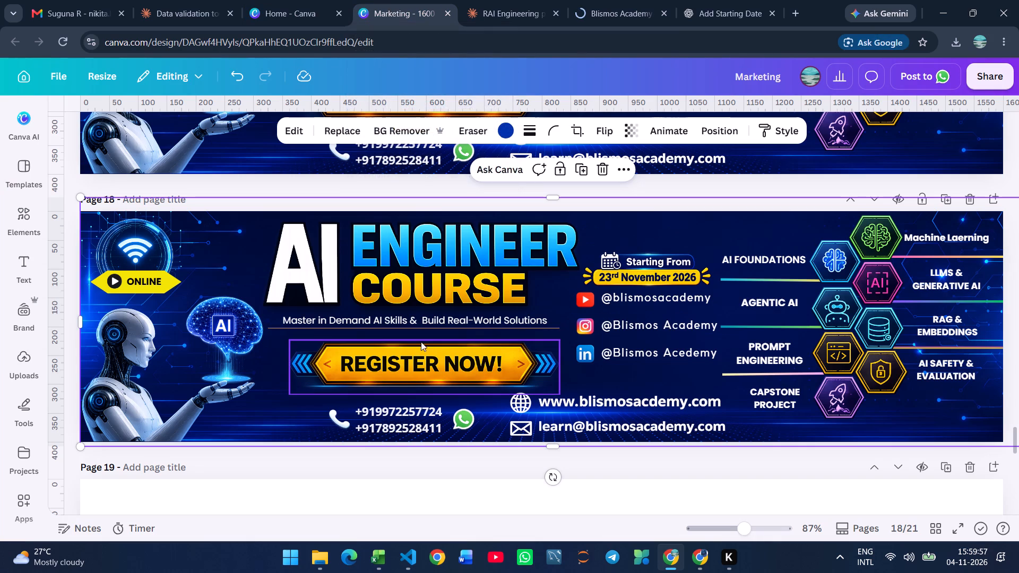
right_click(391, 372)
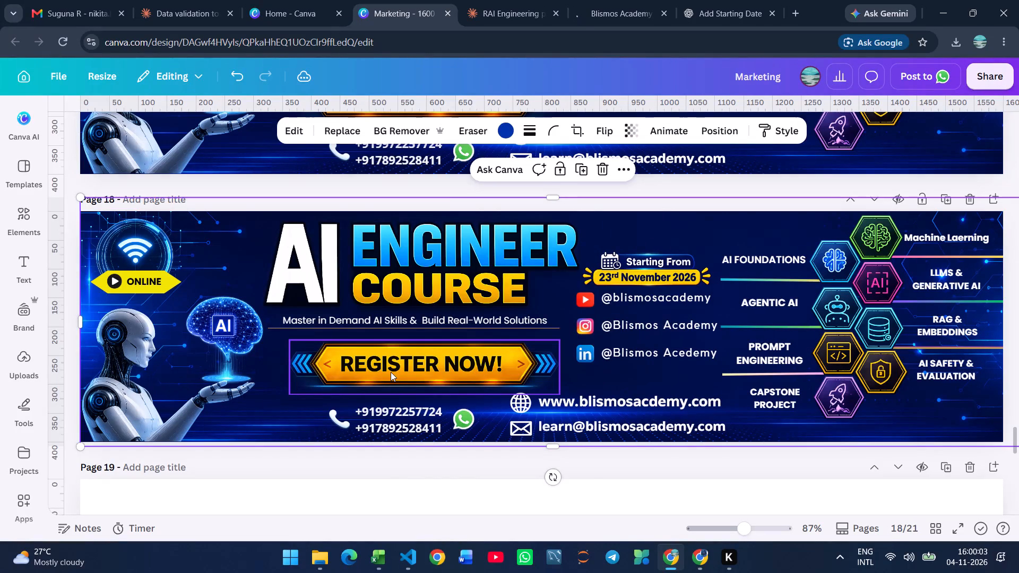
click(480, 360)
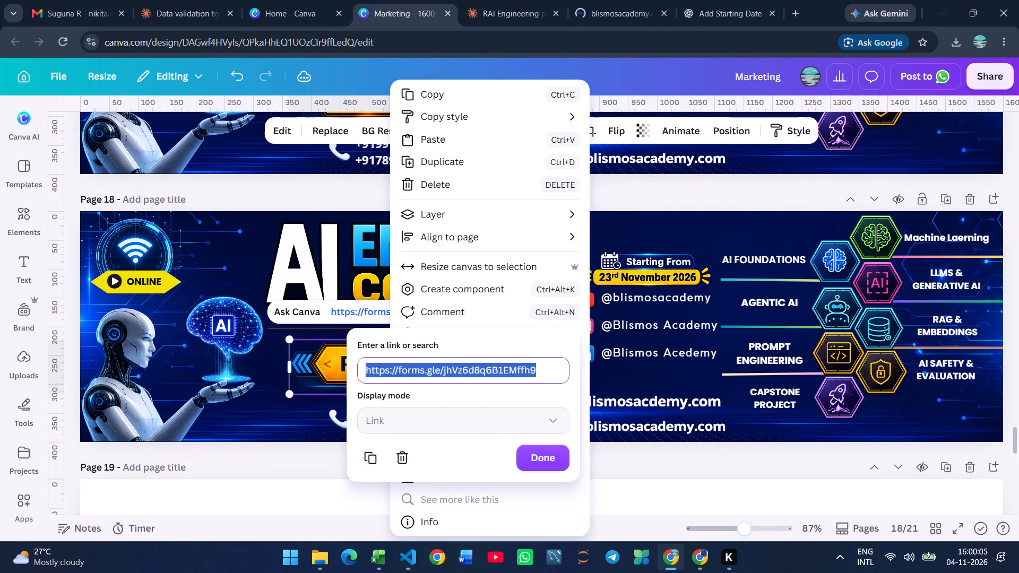
click(538, 459)
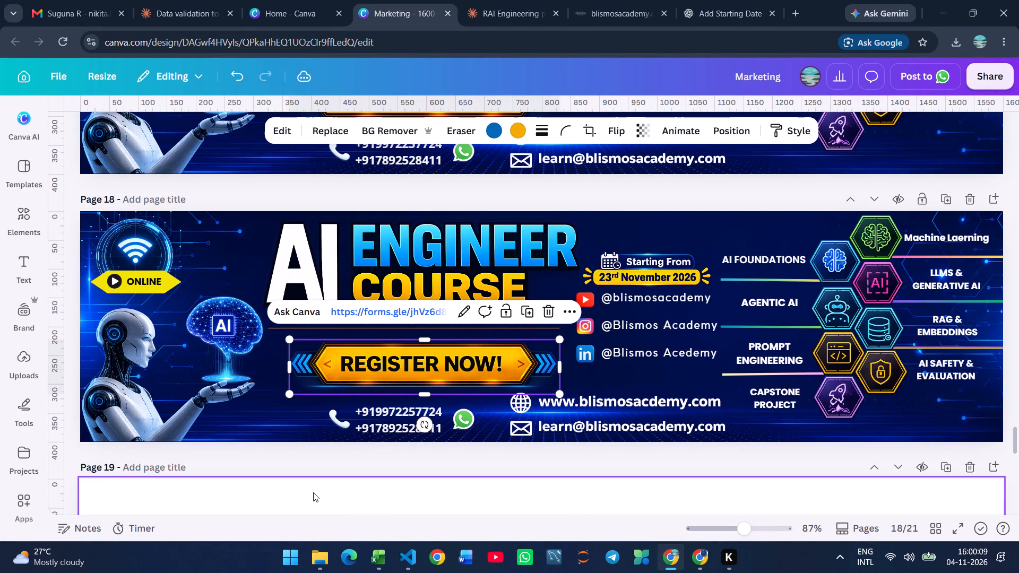
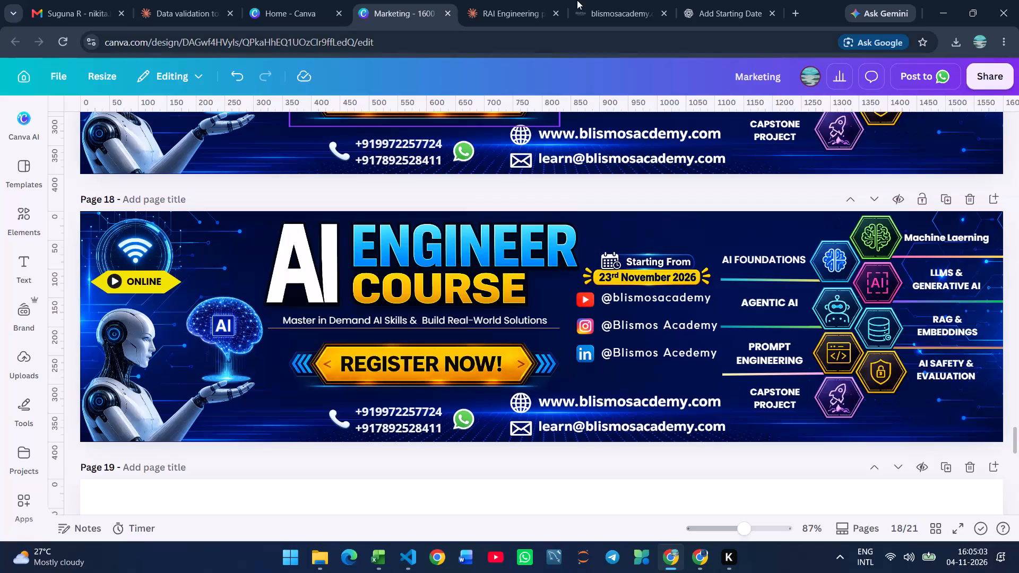
Review the AI Engineer Course banner on the Blismos Academy website for comparison, and return to page 18 of the Canva design.
click(636, 0)
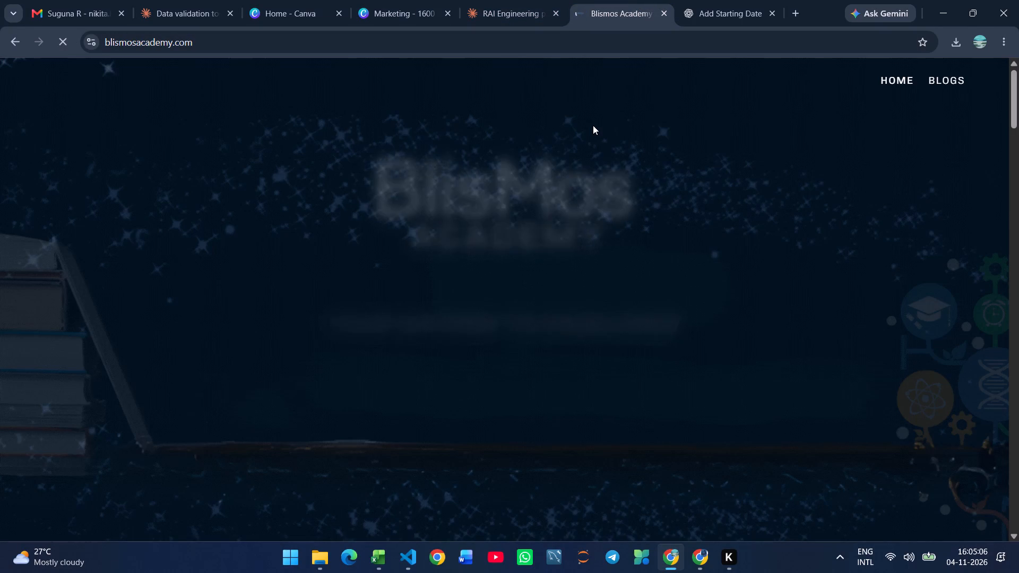
scroll(595, 161, down, 4)
scroll(486, 310, up, 2)
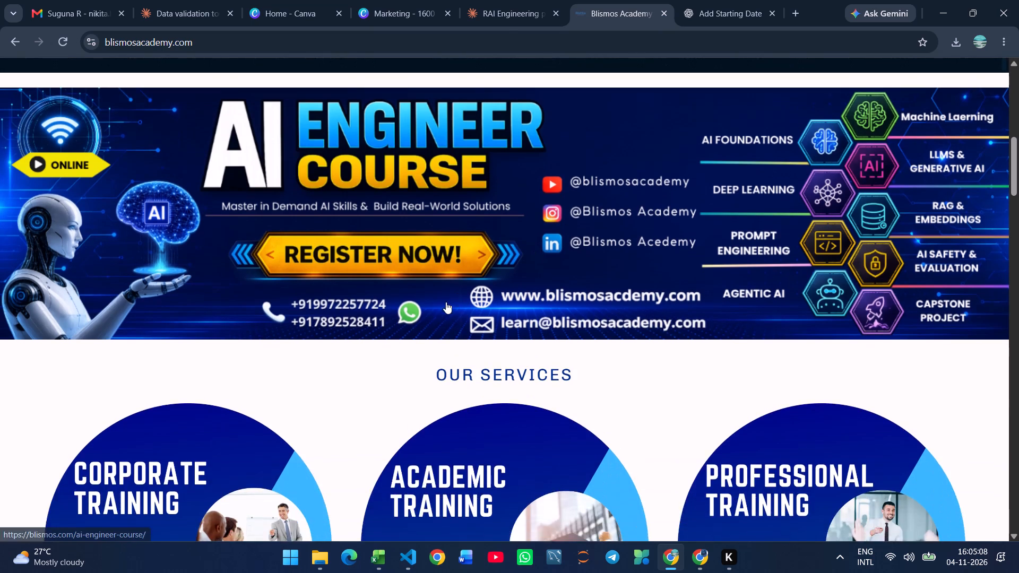
scroll(446, 302, up, 3)
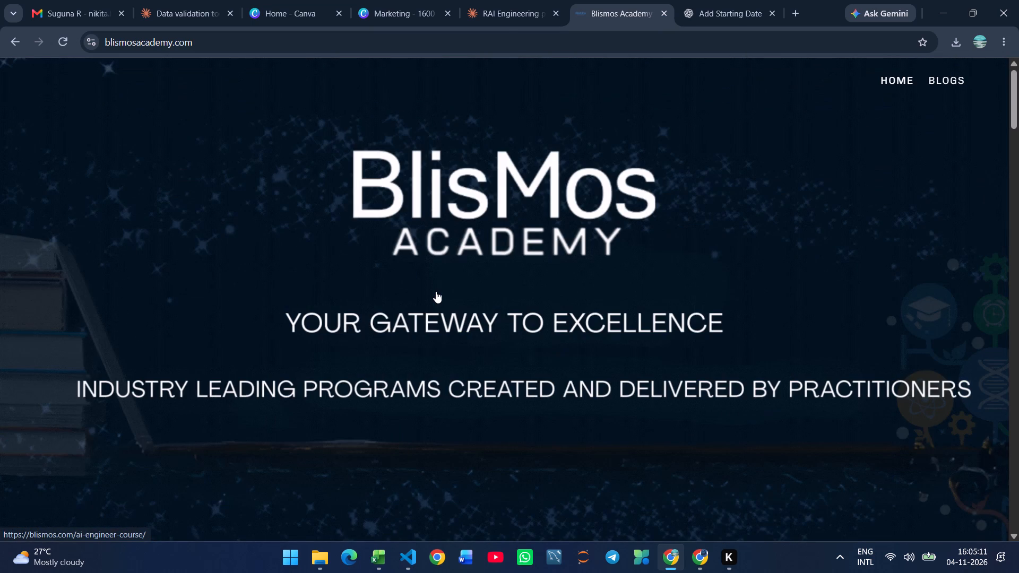
scroll(436, 291, down, 5)
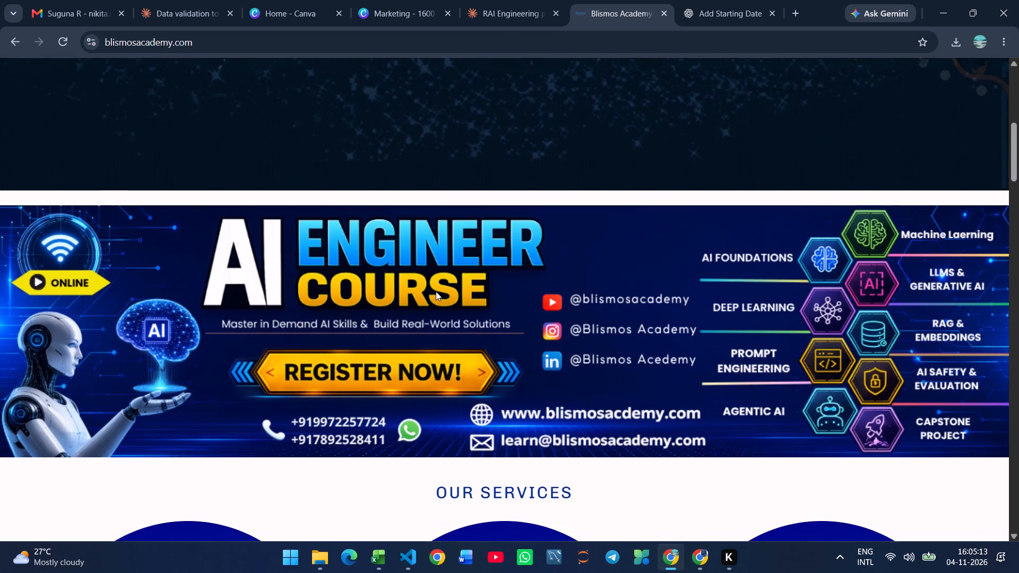
scroll(436, 291, down, 2)
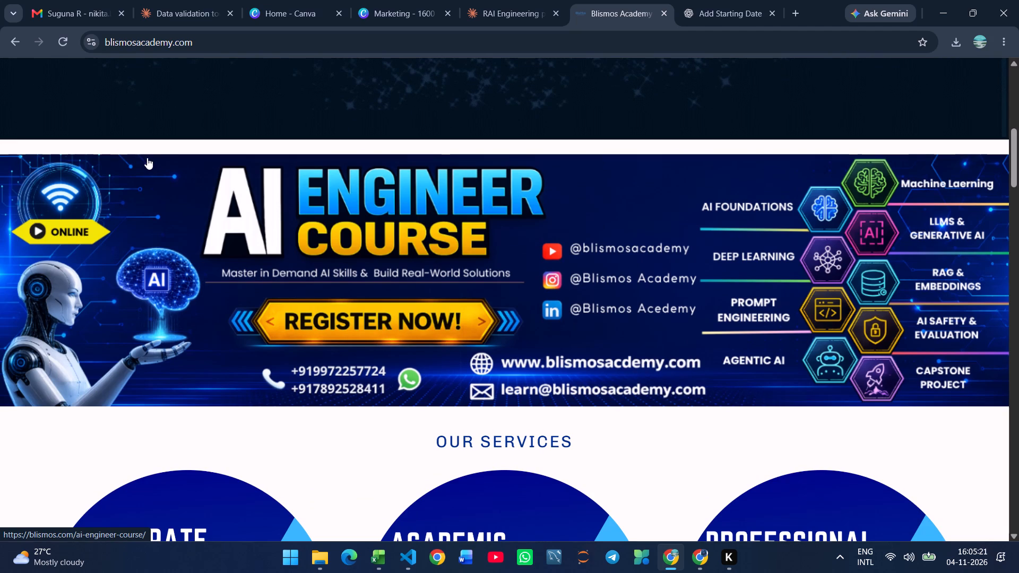
click(391, 0)
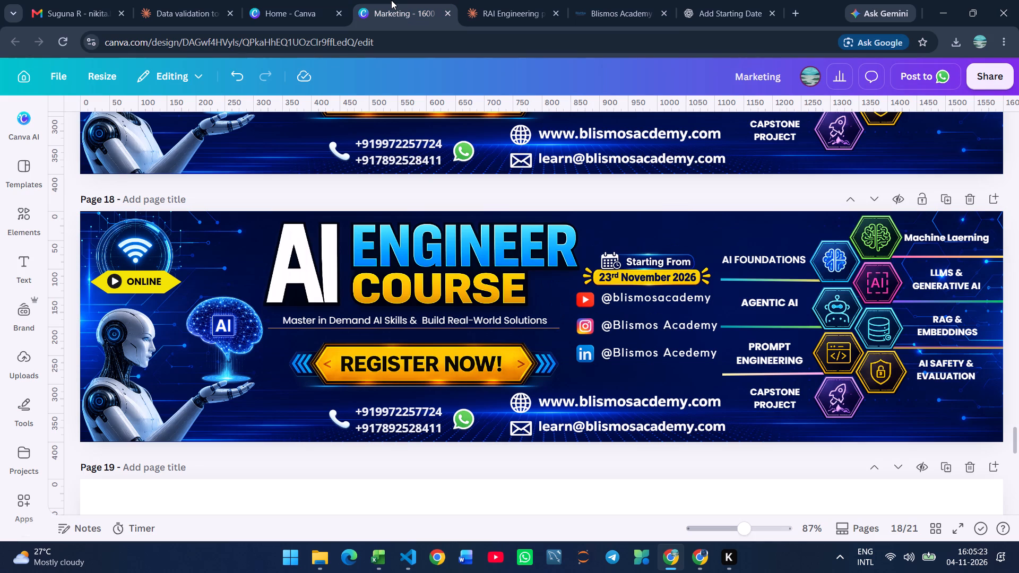
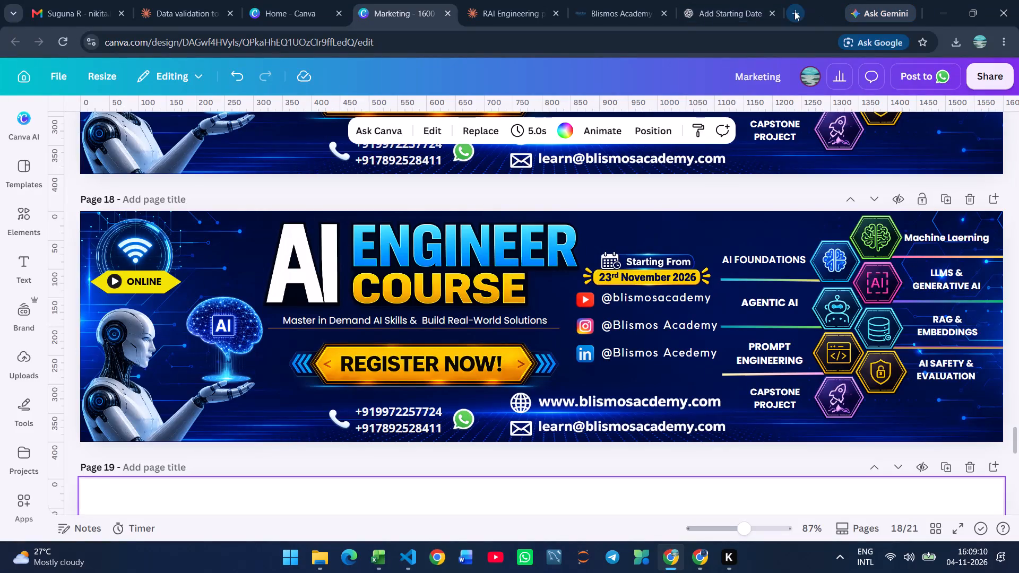
Open the GitHub website in a new browser tab.
click(795, 11)
text(git)
key(Return)
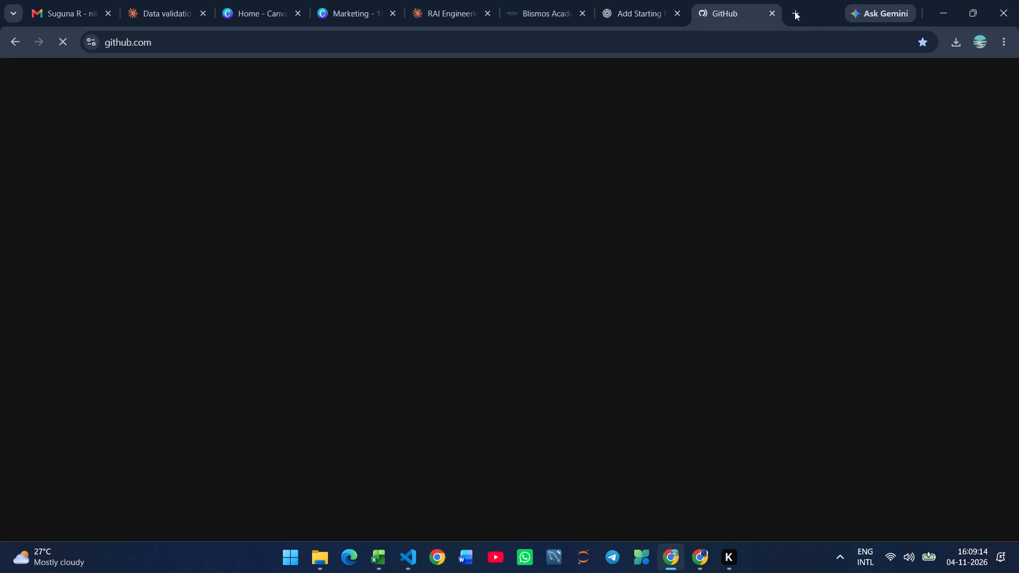